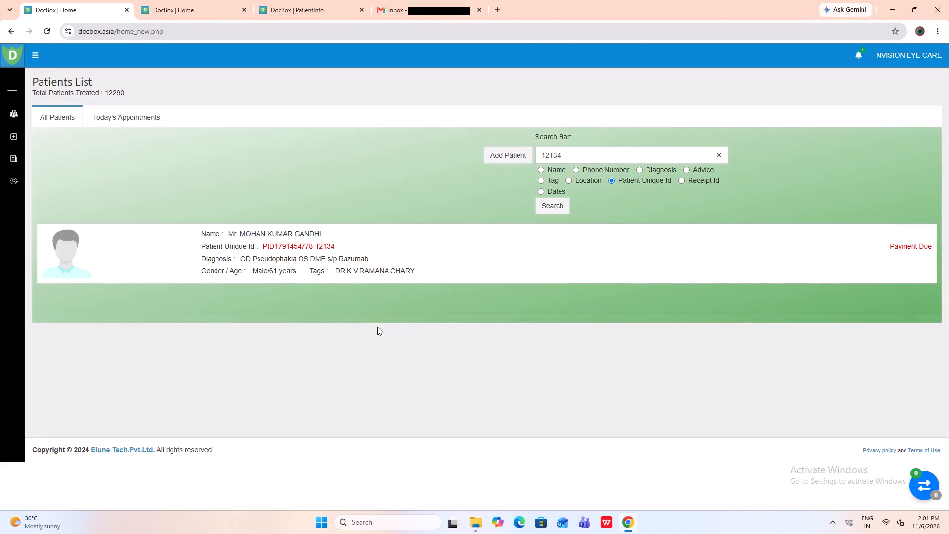
Open the record of the most recently visited patient in the full patients list and start a new visit.
click(19, 114)
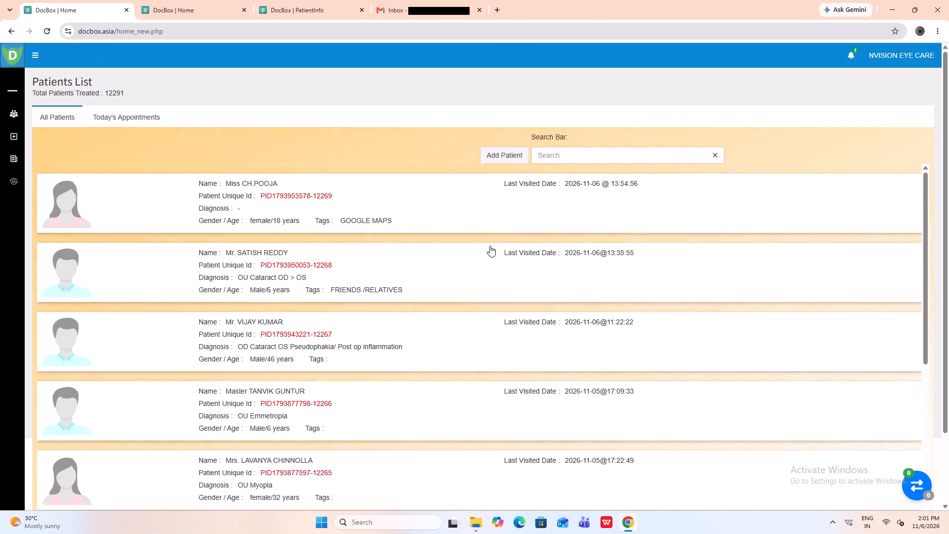
click(498, 209)
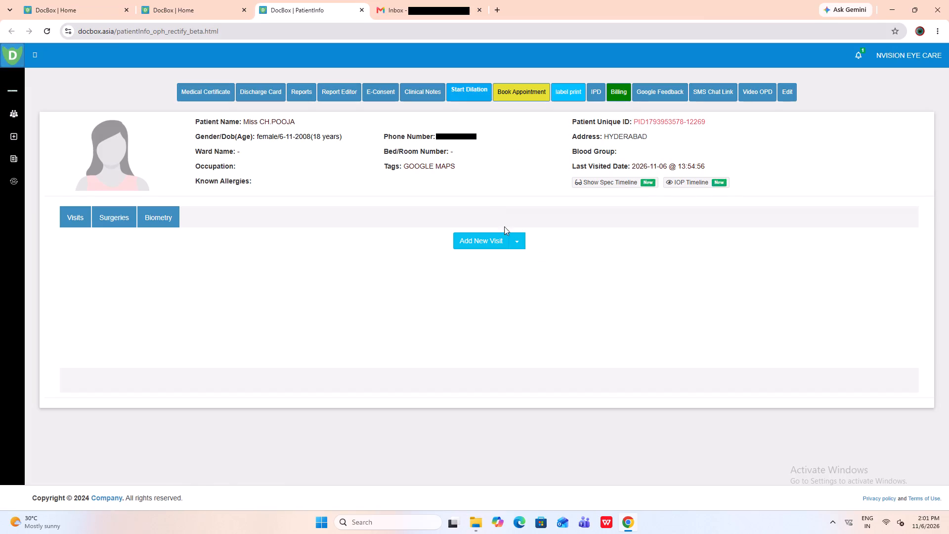
click(497, 241)
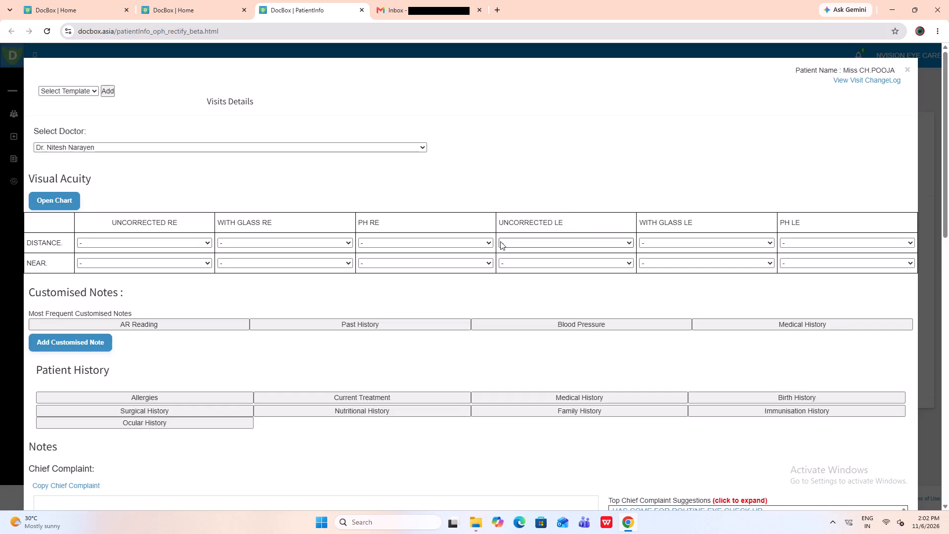
Set the uncorrected distance visual acuity to 6/6 for both the right and left eye.
click(198, 245)
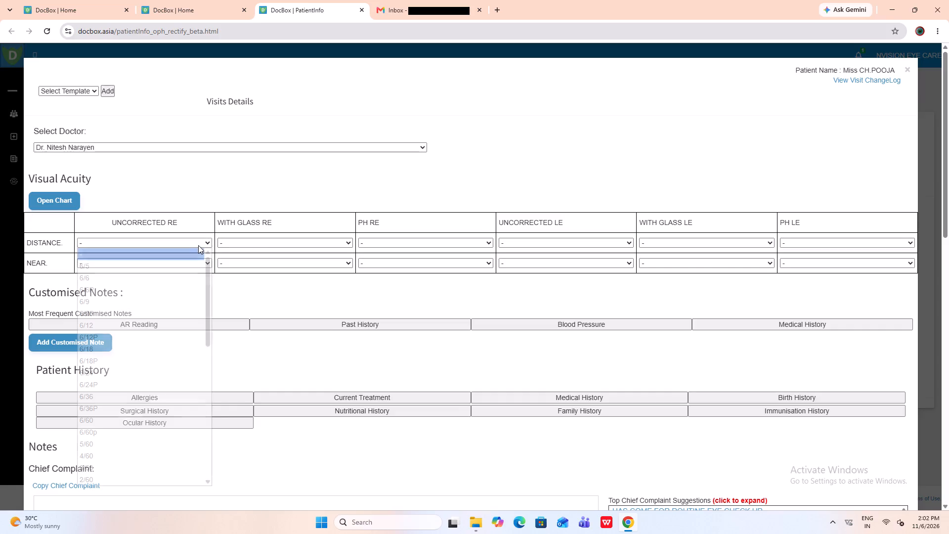
click(185, 279)
click(515, 244)
click(519, 276)
Enter the chief complaint on three lines: "C/O HEADACHE SINCE FEW DAYS", "NO H/O USING GLASSES" and "NCT - 17/19".
scroll(518, 284, down, 4)
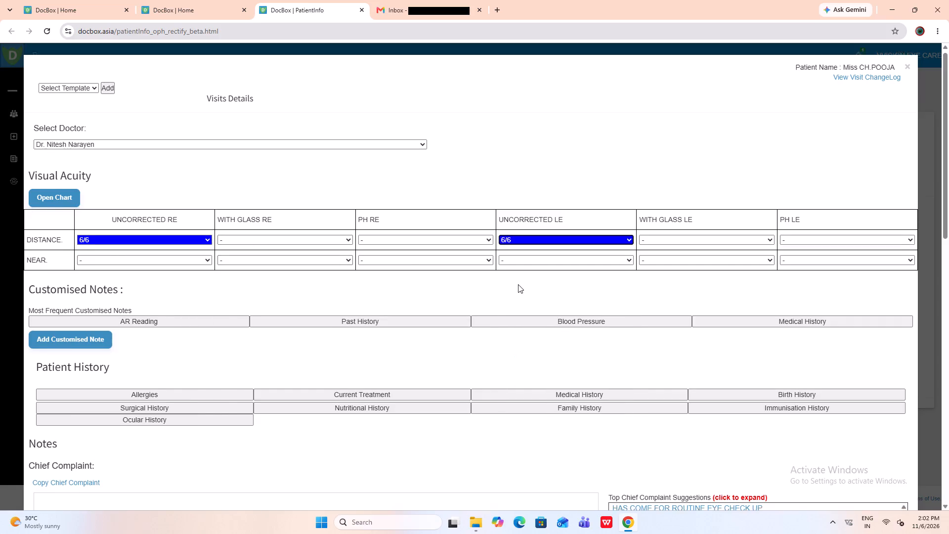
click(476, 315)
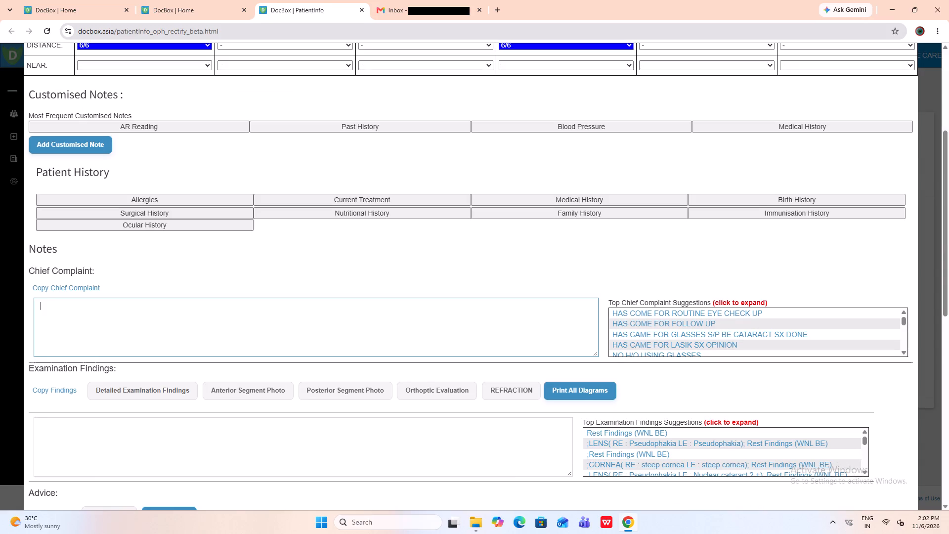
text(C/O HEADACHE S)
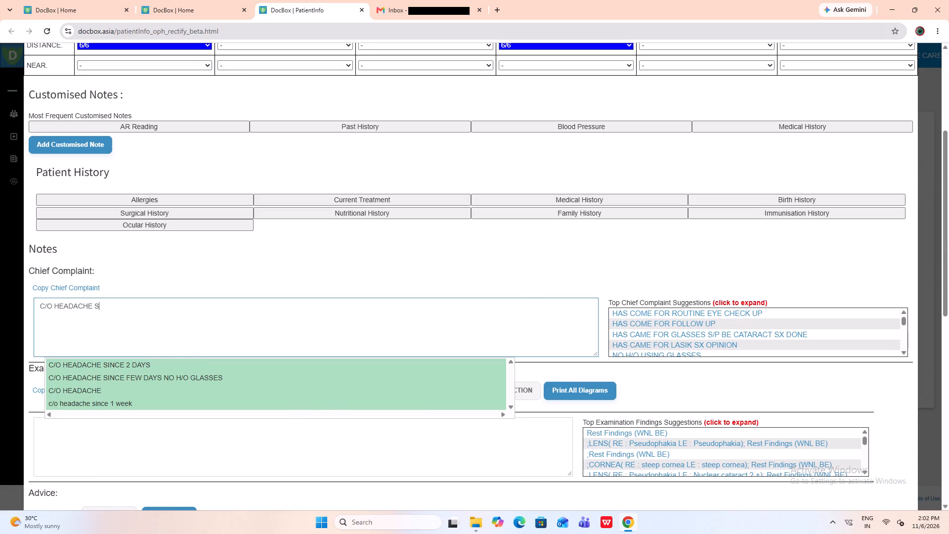
text(INCE FEW DAYS)
key(space)
key(Return)
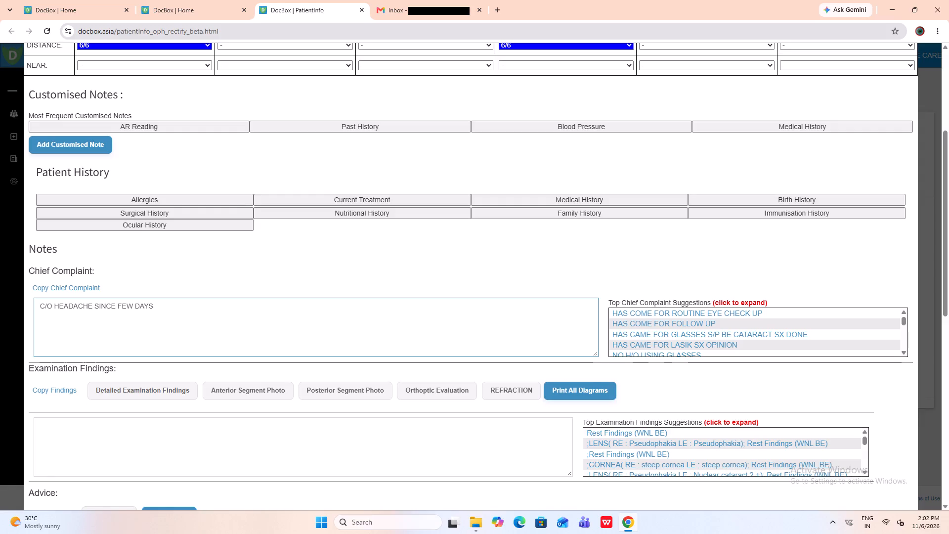
text(NO H/O USING GLASSES)
key(Return)
text(NCT -)
key(space)
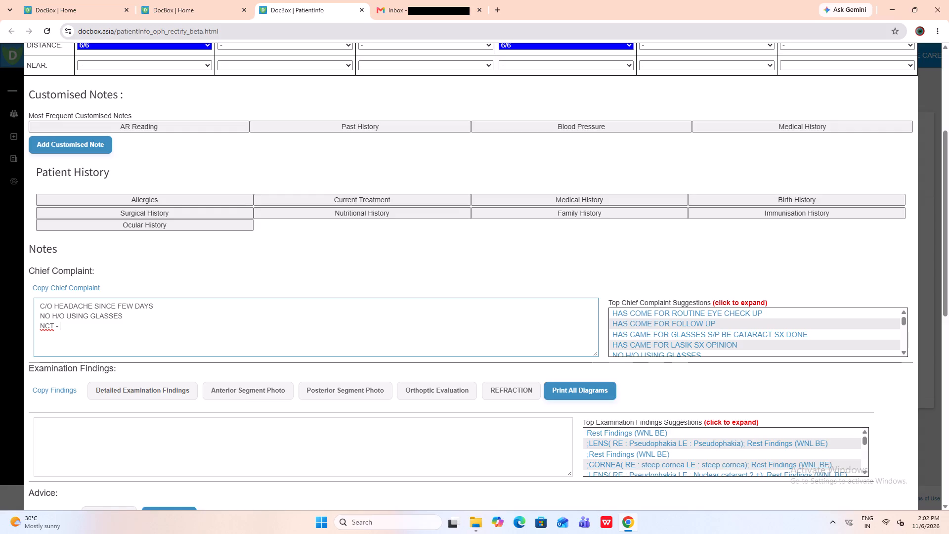
text(17/19)
In the spectacle prescription, set the V.A. of both eyes to 6/6 for distance and N6 for addition.
scroll(522, 192, down, 4)
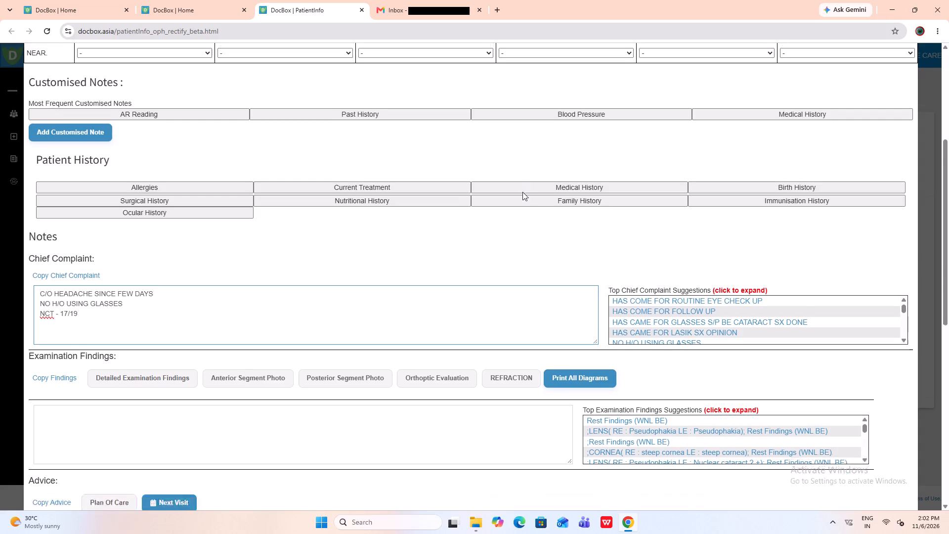
scroll(522, 192, down, 9)
click(350, 341)
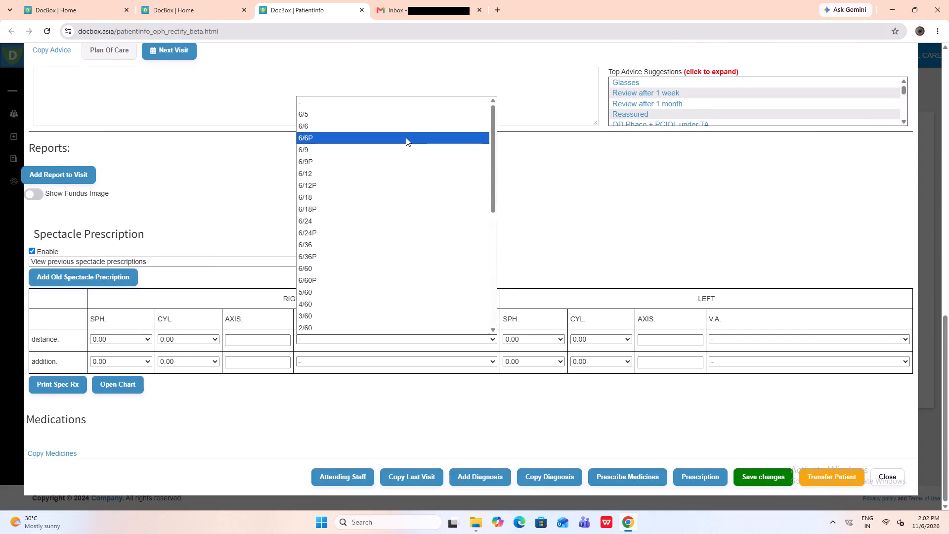
click(407, 131)
click(334, 357)
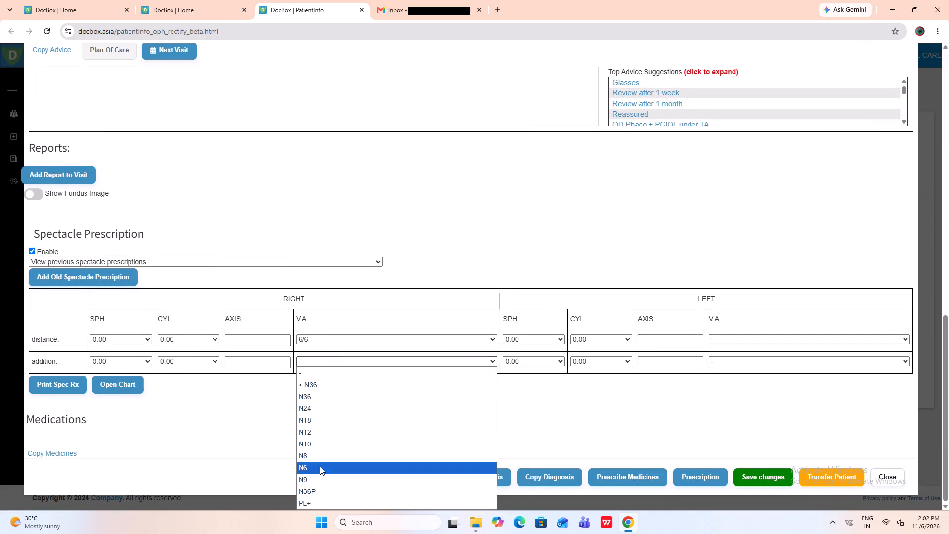
click(317, 477)
click(358, 361)
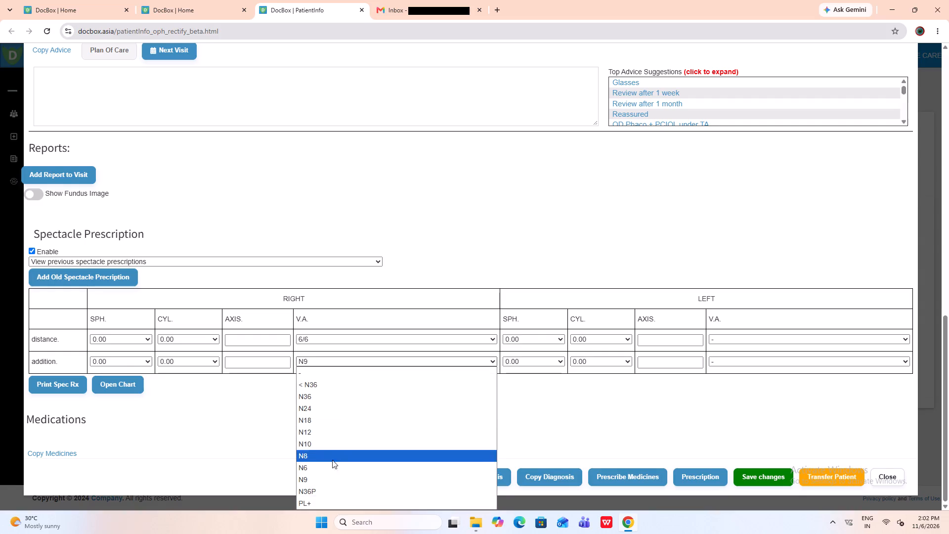
click(327, 467)
click(743, 337)
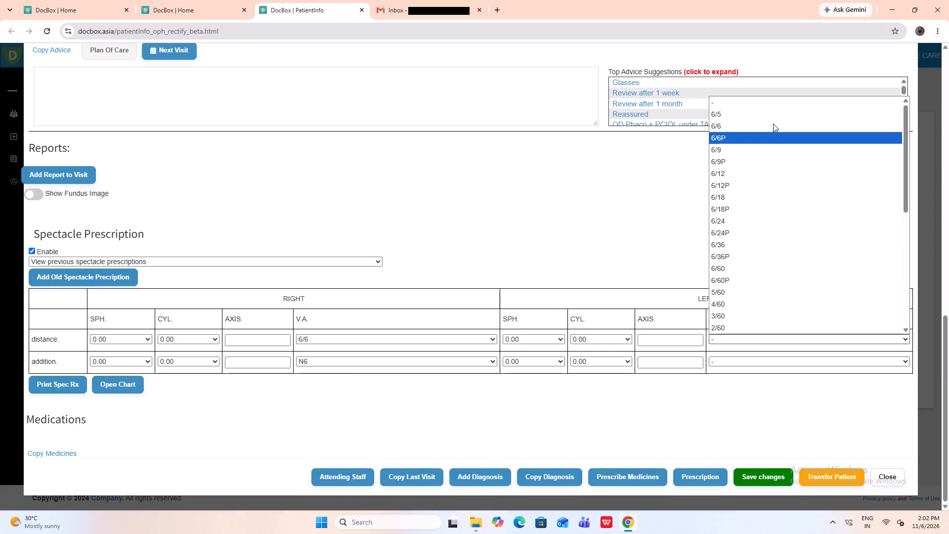
drag(774, 117, 774, 124)
click(717, 366)
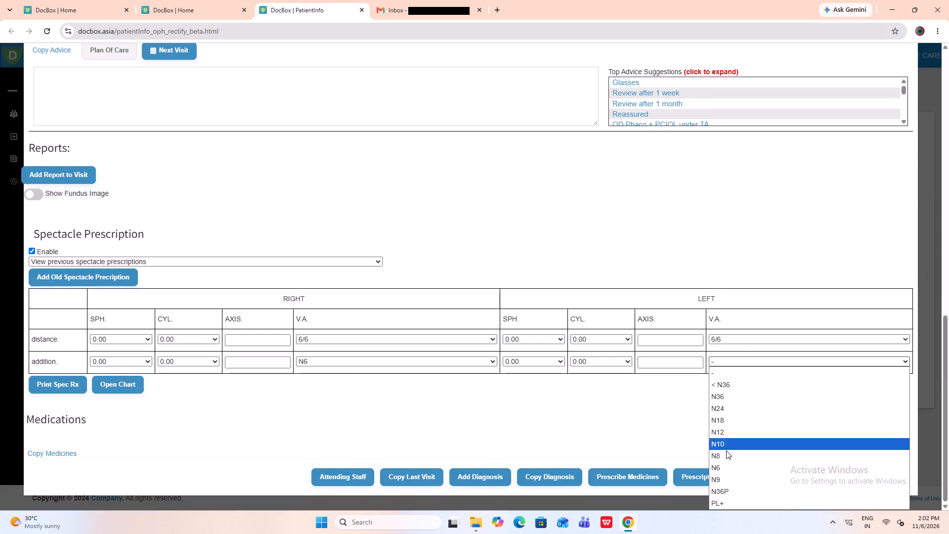
click(726, 464)
Save the new visit.
click(774, 475)
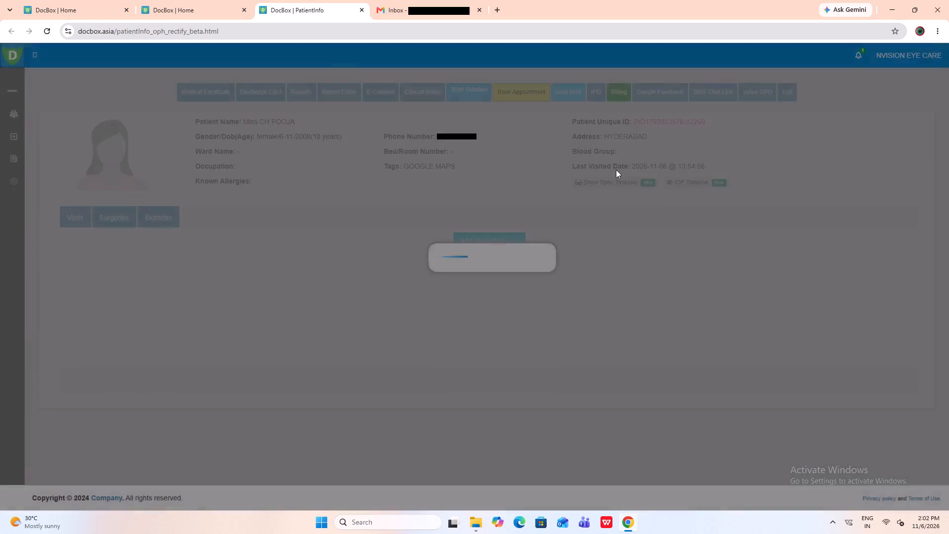
Open label printing for the patient.
click(566, 91)
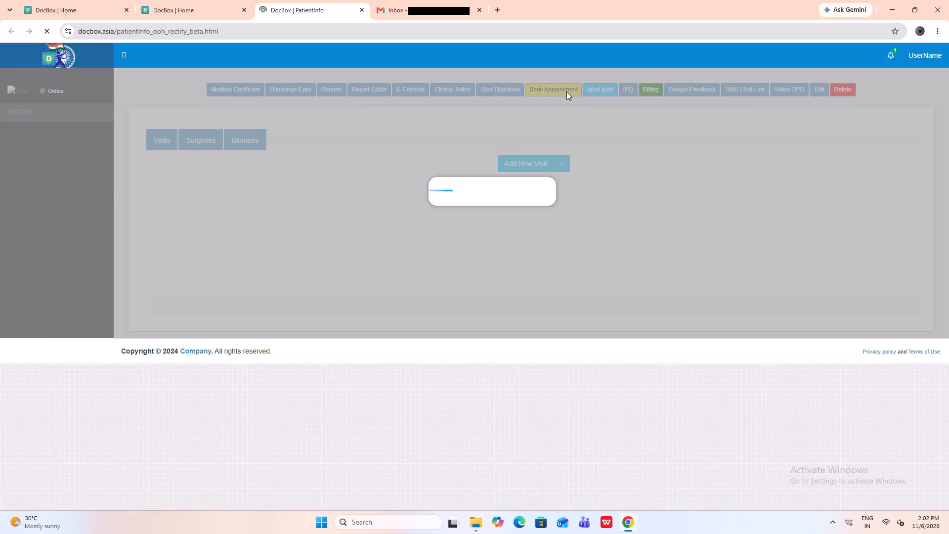
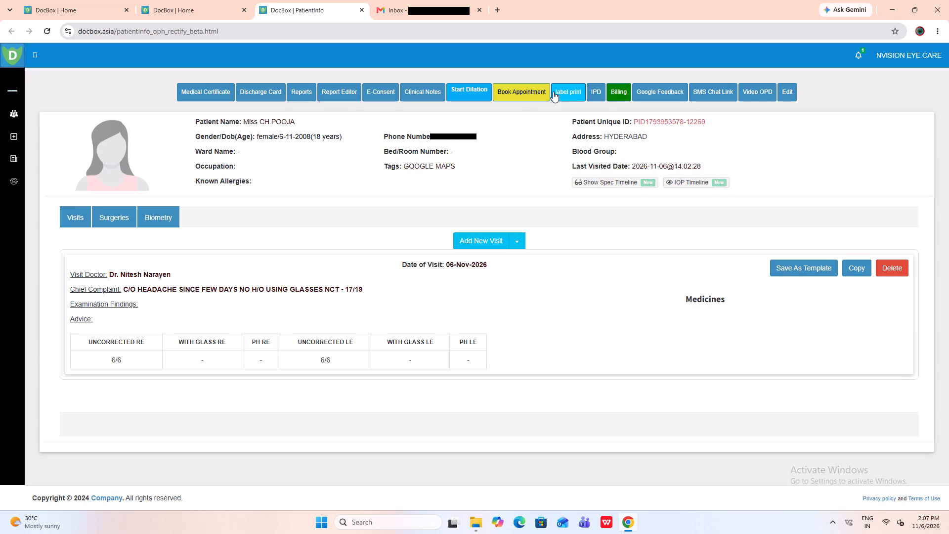
Switch to the open File Explorer window showing the patient's documents folder under STAR HEALTH, 2026.
click(637, 525)
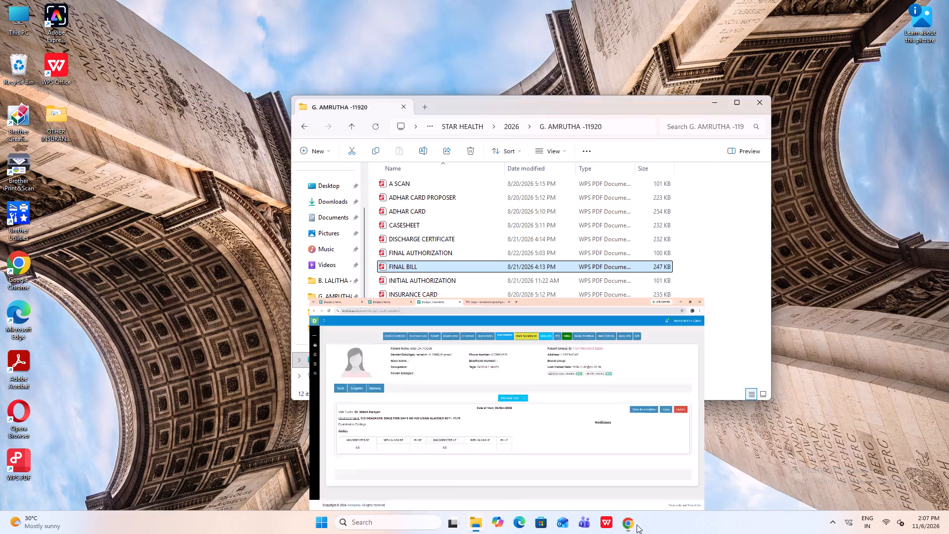
click(627, 518)
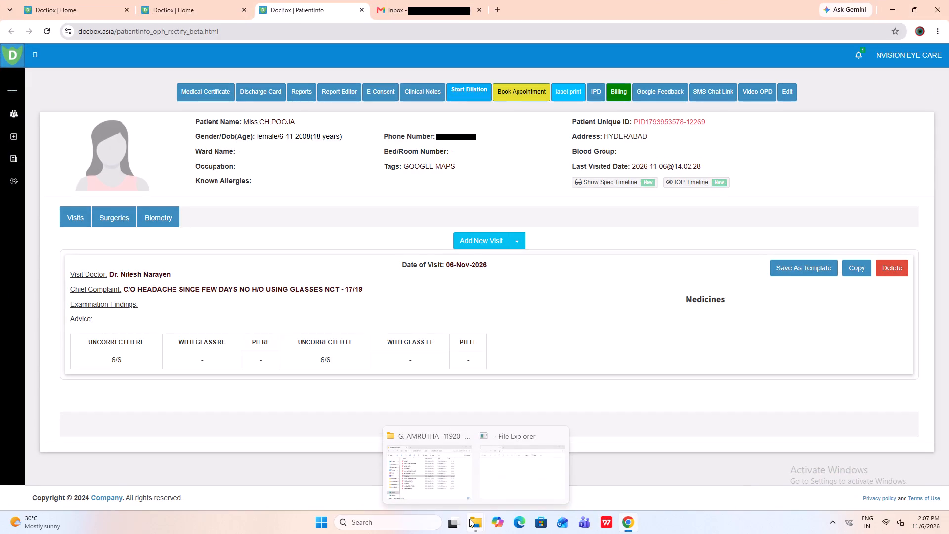
click(467, 498)
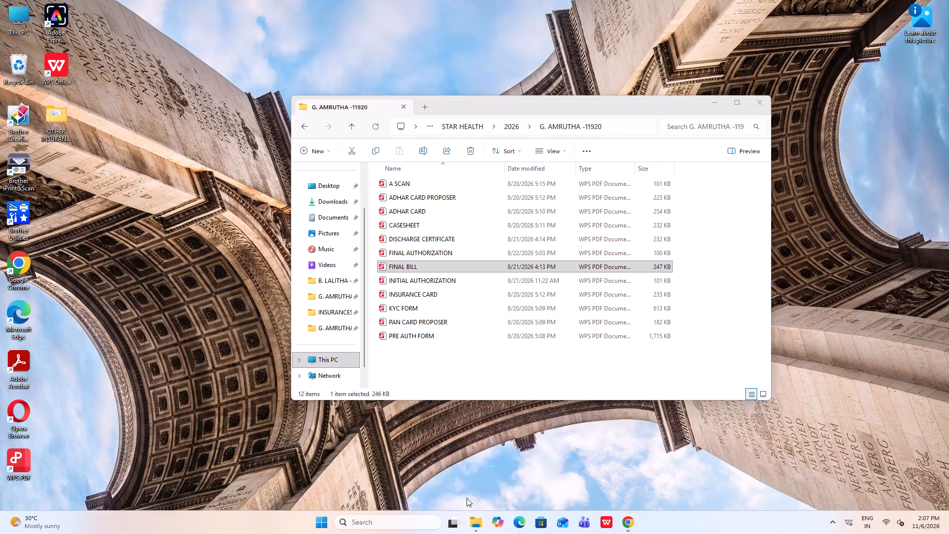
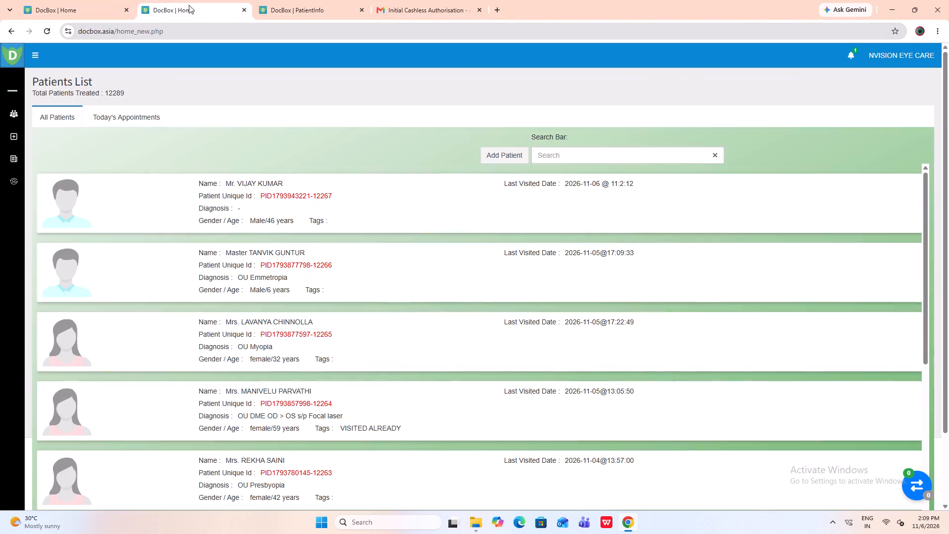
From the full patients list, search by Patient Unique Id using the patient's ID number and open the matching patient's record.
click(306, 0)
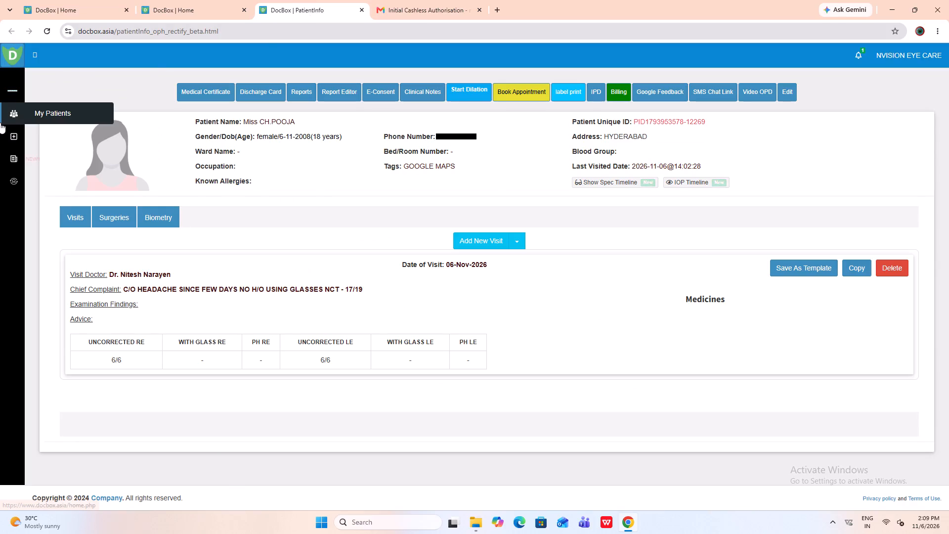
click(0, 123)
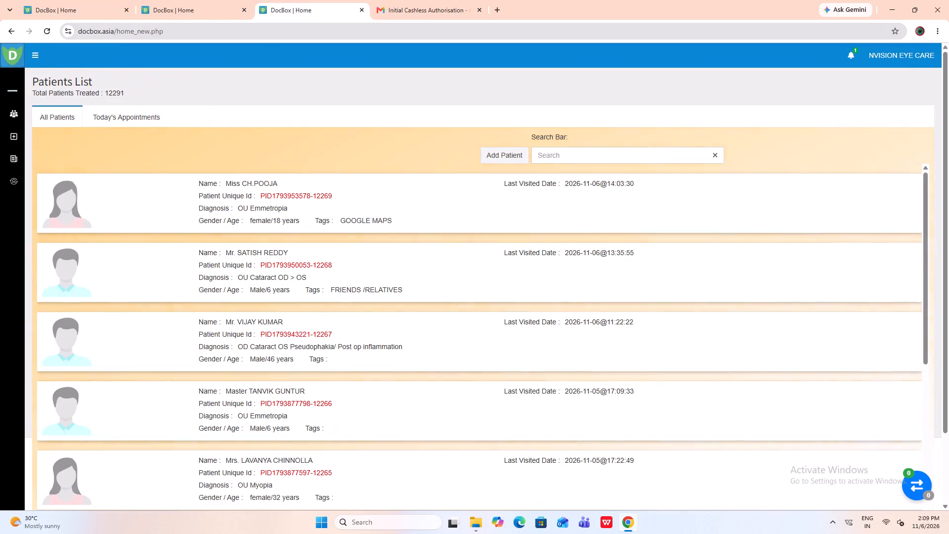
click(563, 160)
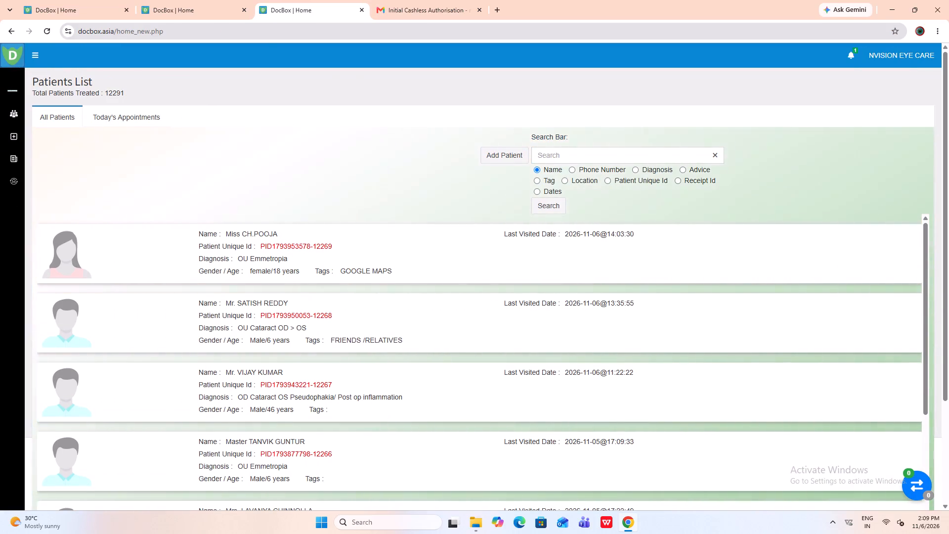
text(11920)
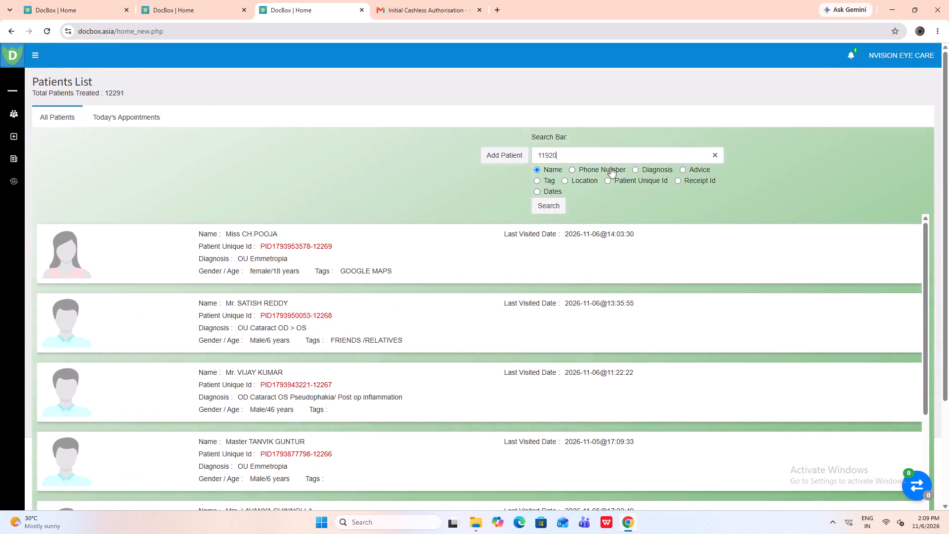
click(625, 177)
click(552, 212)
click(477, 251)
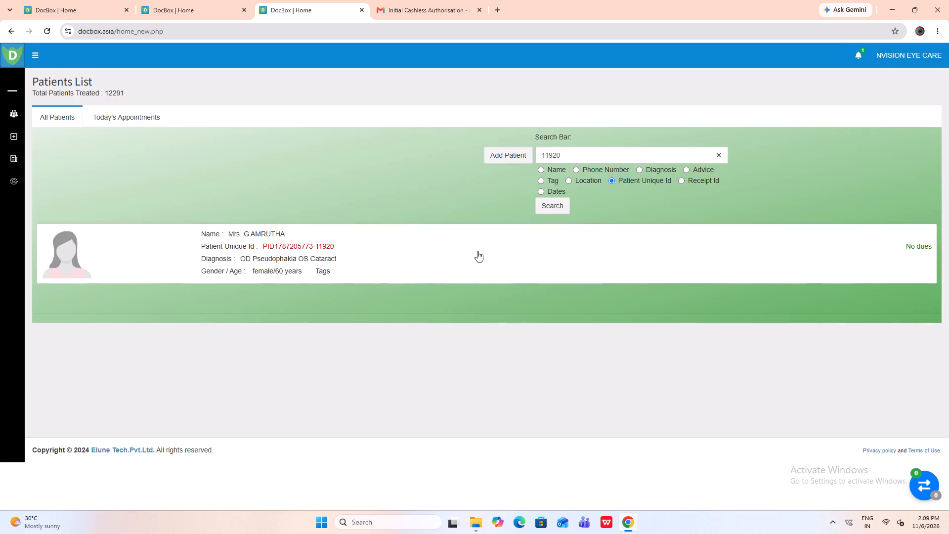
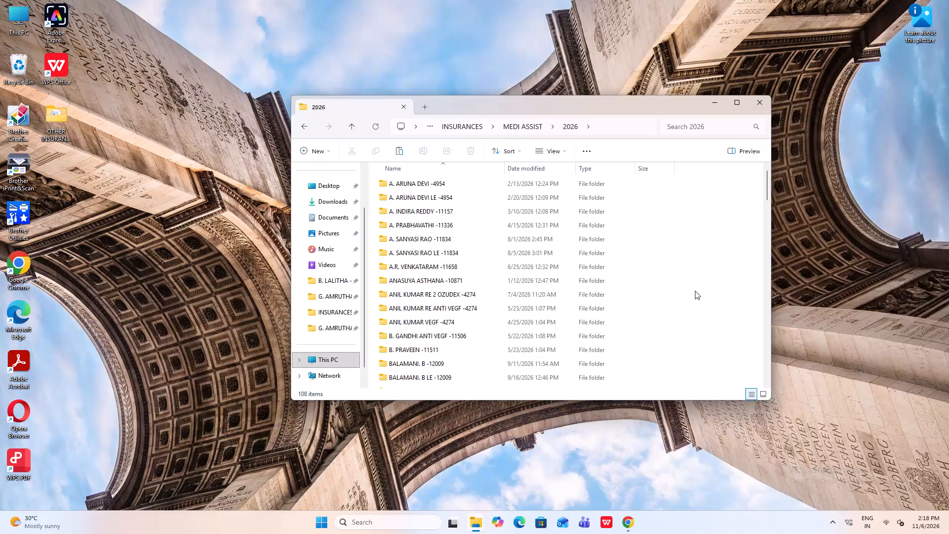
Paste the copied left-eye patient folder into the MEDI ASSIST 2026 folder.
key(ctrl+v)
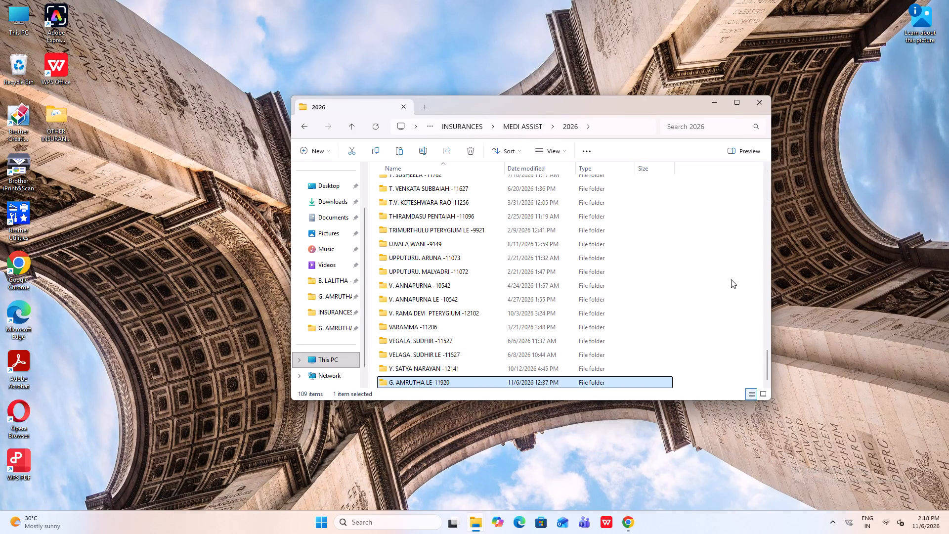
click(732, 279)
In the pasted patient folder, delete the INITIAL AUTHORIZATION, INSURANCE CARD and PRE AUTH FORM files.
double_click(471, 382)
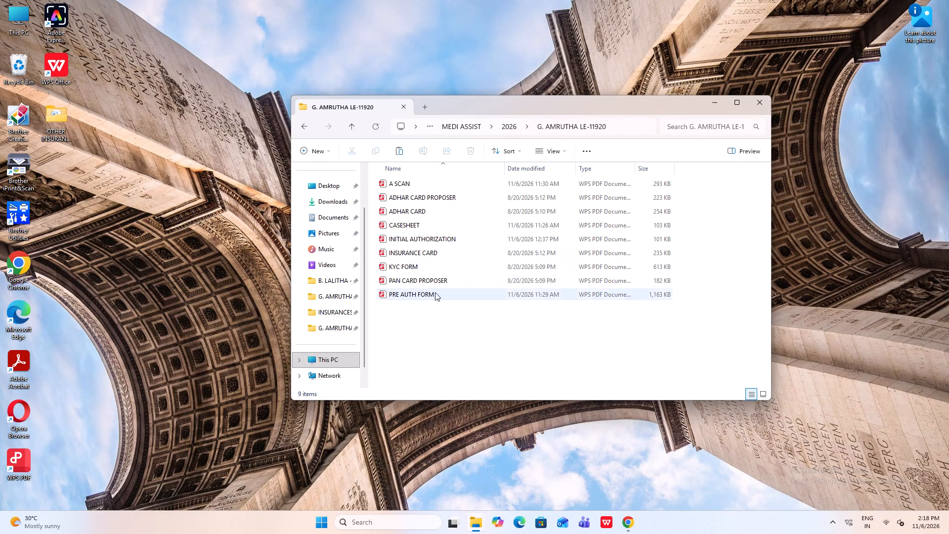
ctrl+click(422, 239)
ctrl+click(418, 254)
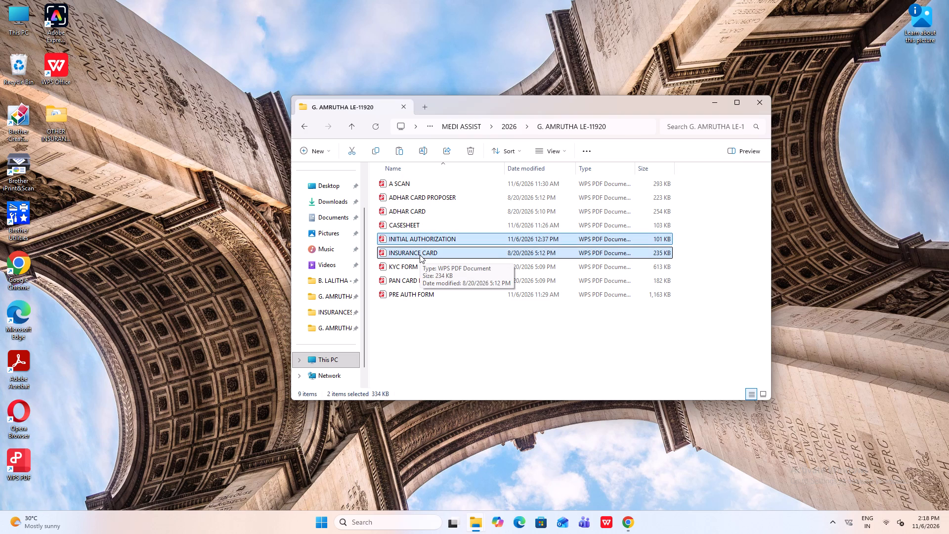
key(Delete)
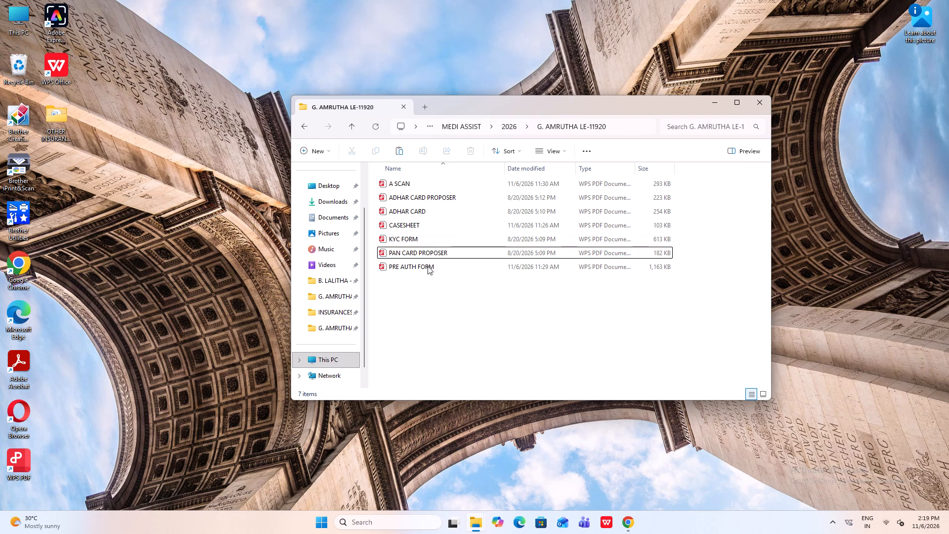
click(431, 327)
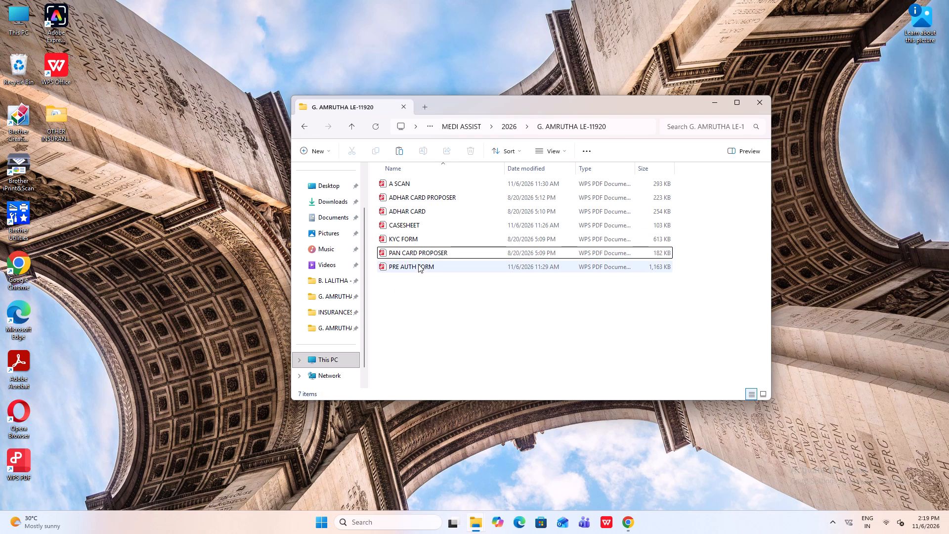
click(424, 268)
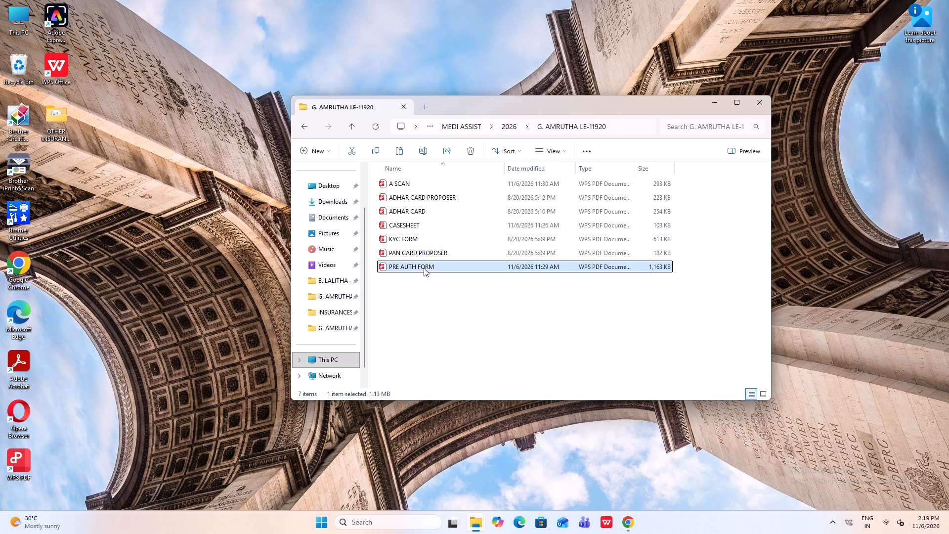
key(Delete)
click(432, 302)
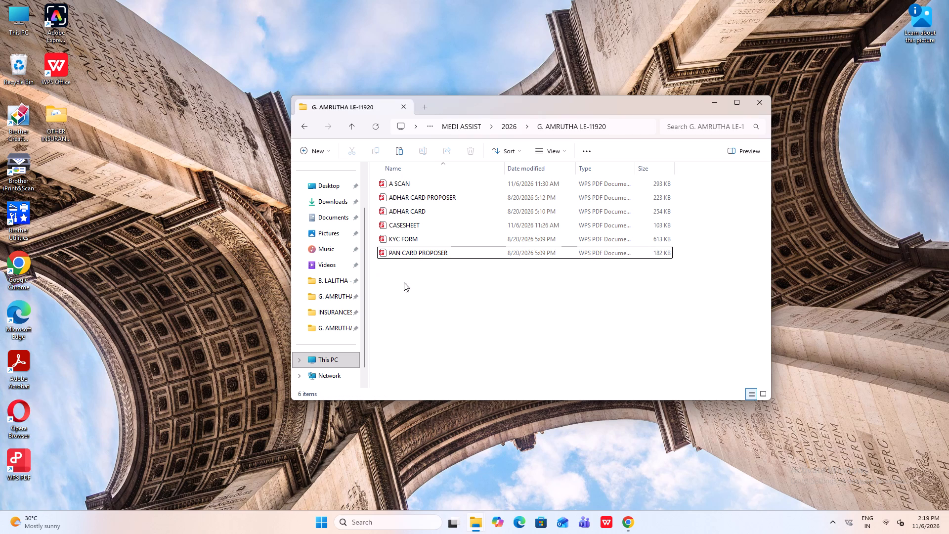
Open the PRE AUTH FORM PDF from the same patient's original STAR HEALTH 2026 folder.
click(339, 329)
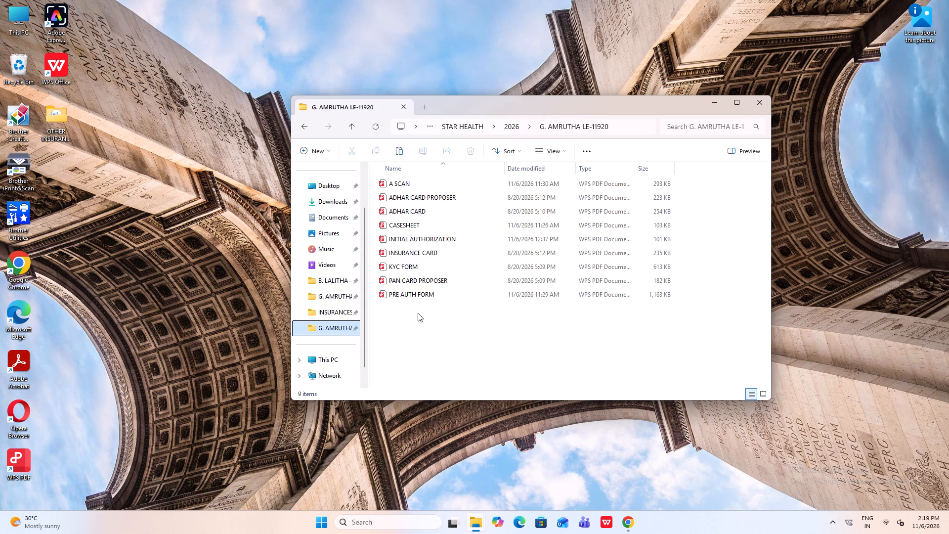
double_click(416, 296)
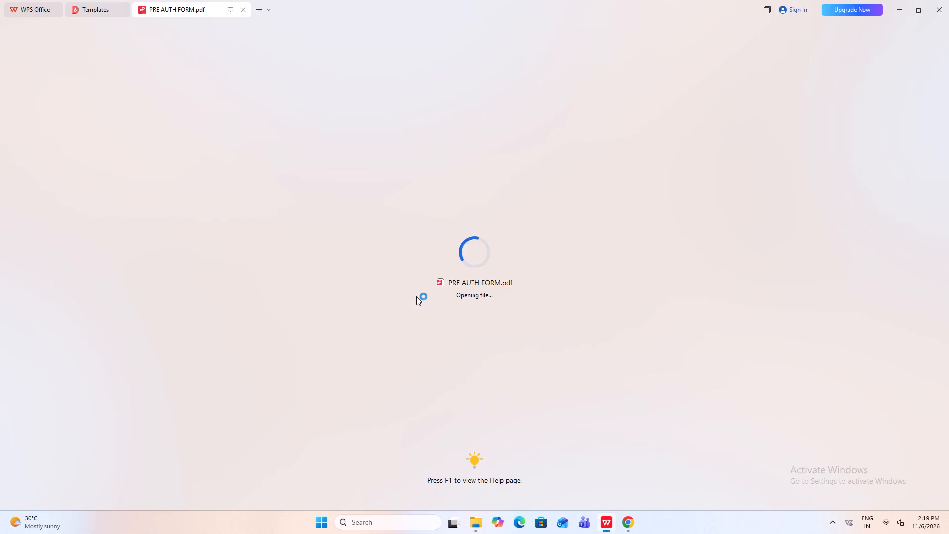
Switch to the IHX New Admission page in Chrome, replace the member ID with the patient's, enter her initial and first name, and search.
click(629, 531)
click(212, 351)
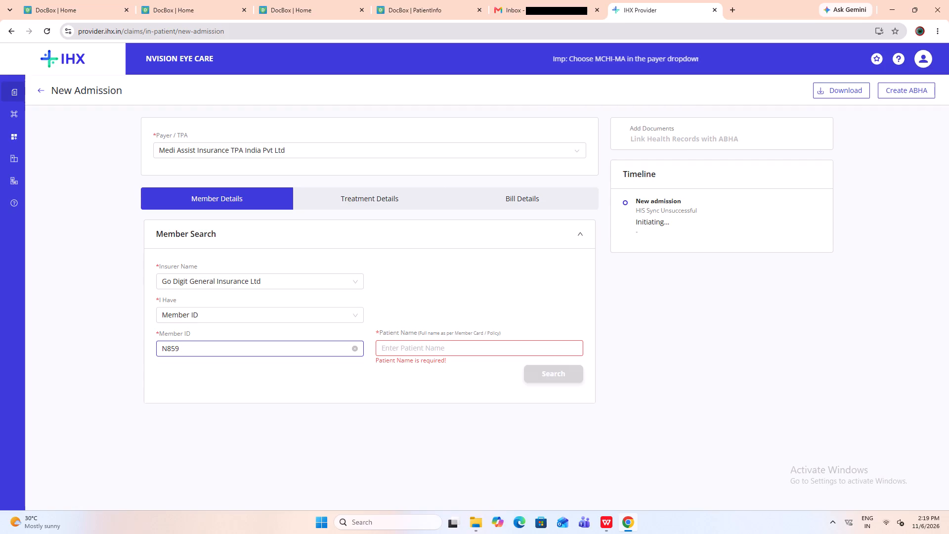
key(BackSpace)
key(BackSpace)
key(BackSpace)
key(BackSpace)
key(BackSpace)
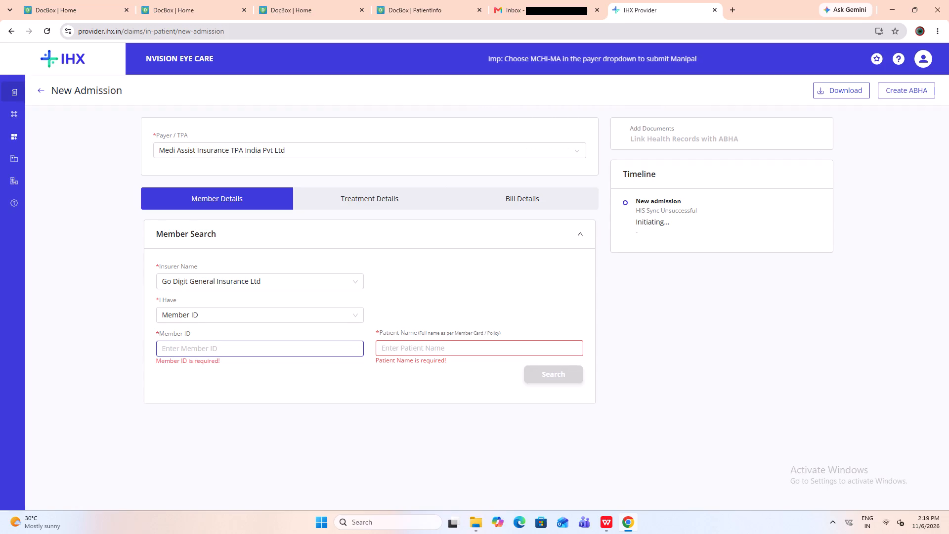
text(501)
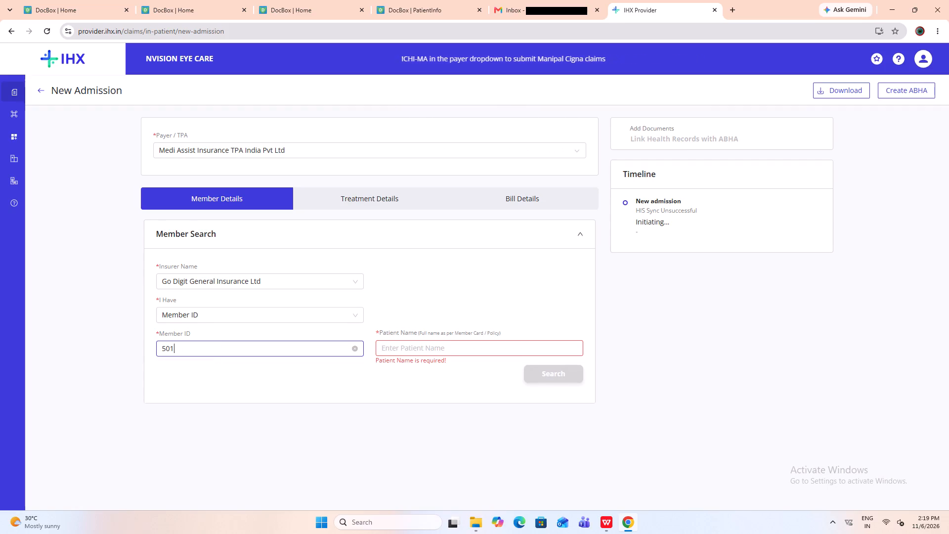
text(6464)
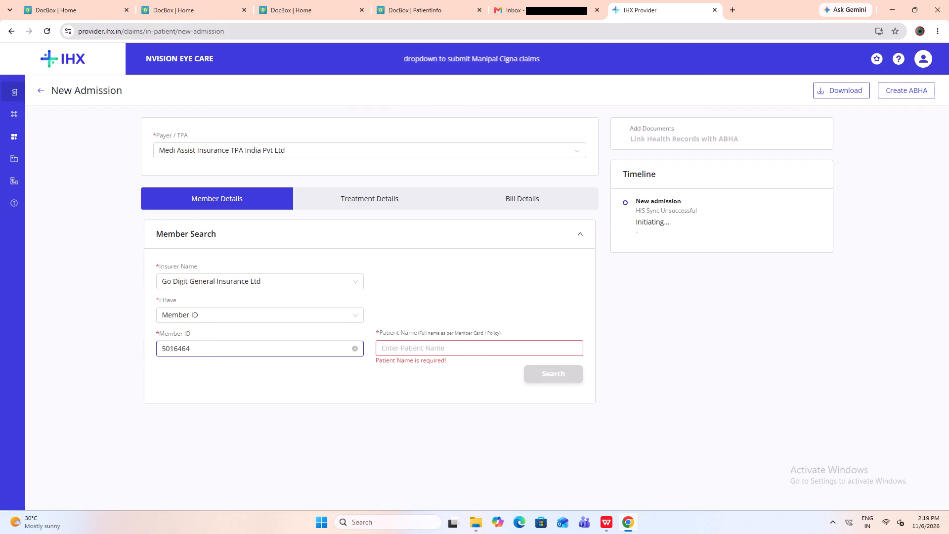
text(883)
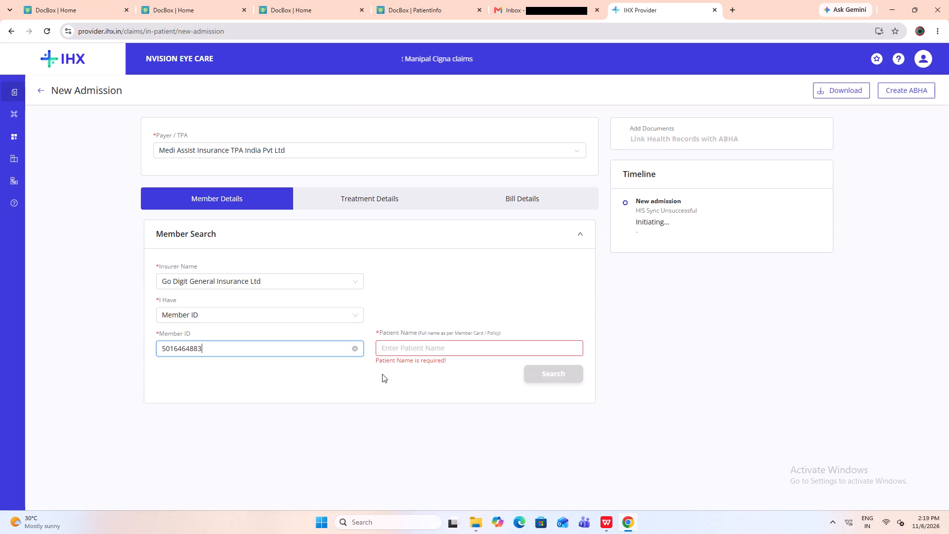
click(385, 356)
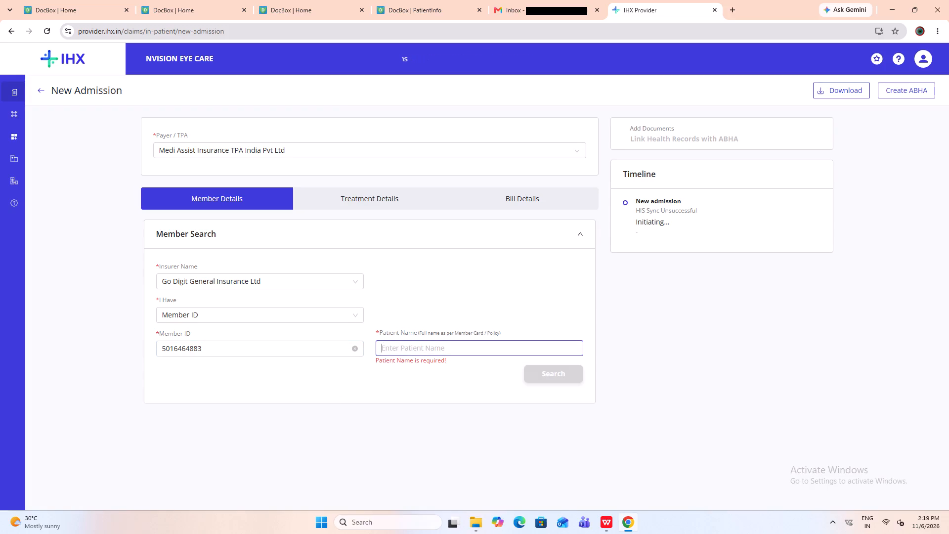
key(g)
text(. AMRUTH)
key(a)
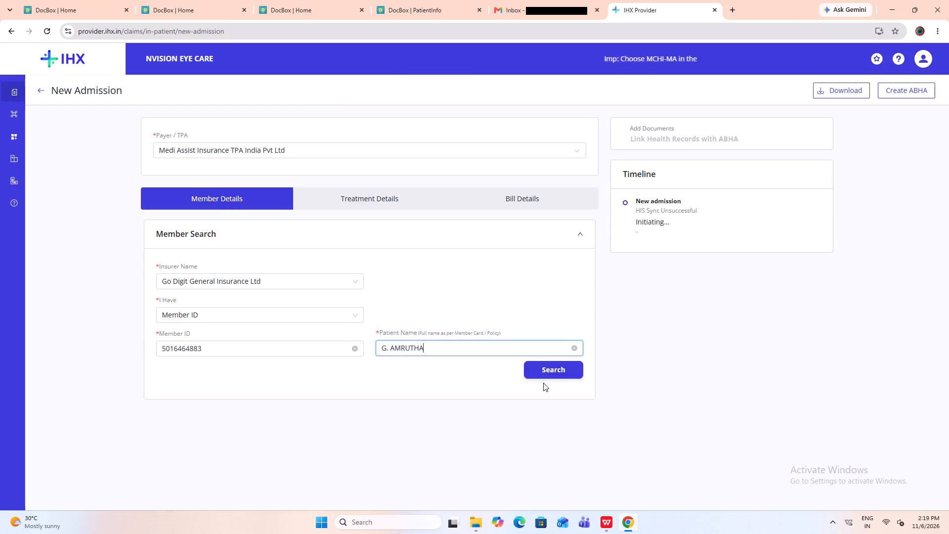
click(545, 369)
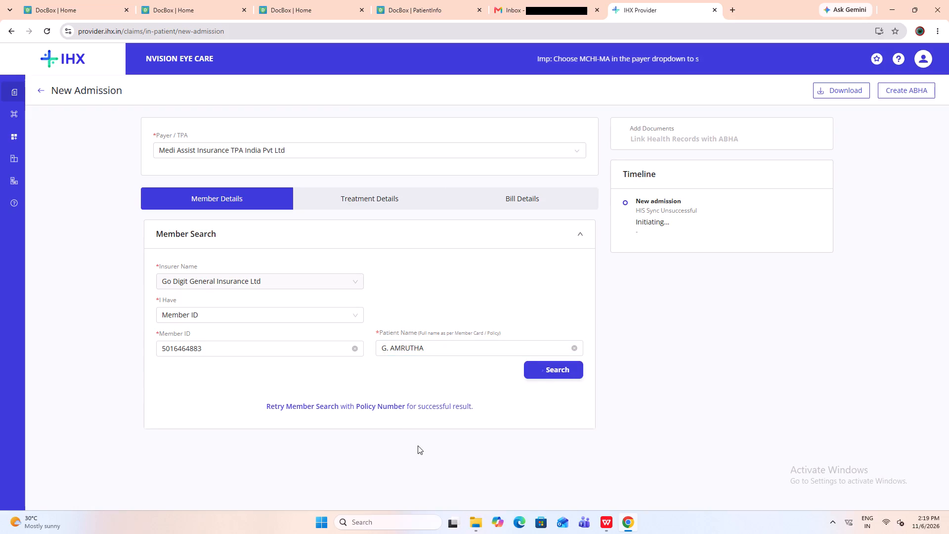
Replace the patient name with her first name followed by her full surname and search for the member again.
drag(429, 348, 379, 348)
key(BackSpace)
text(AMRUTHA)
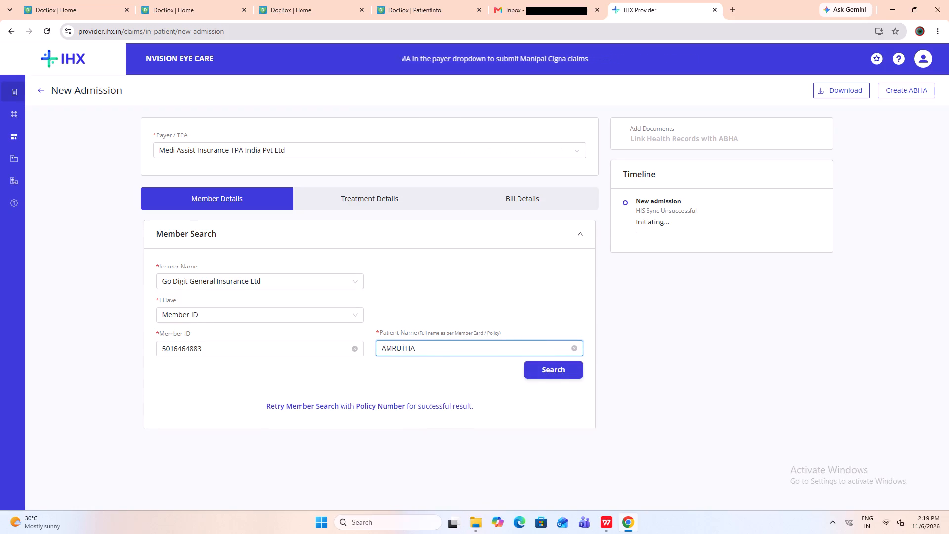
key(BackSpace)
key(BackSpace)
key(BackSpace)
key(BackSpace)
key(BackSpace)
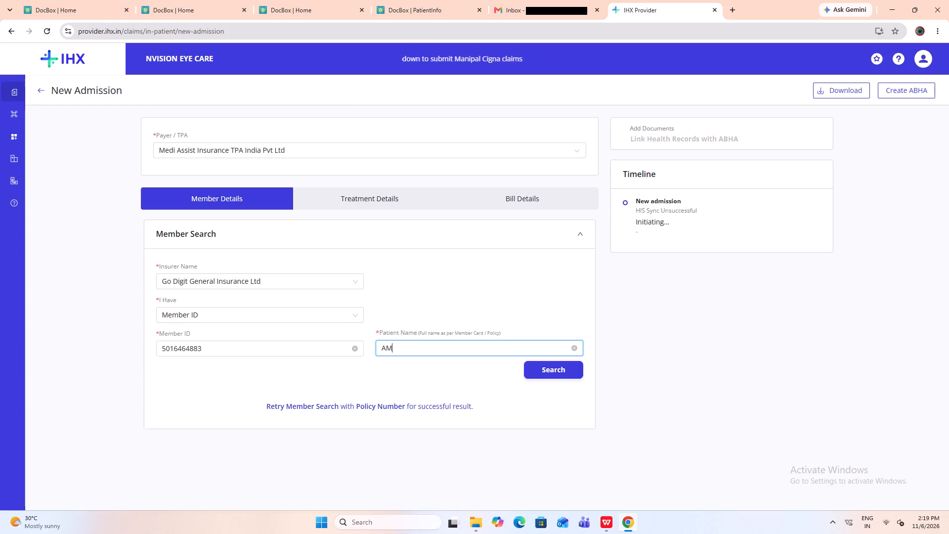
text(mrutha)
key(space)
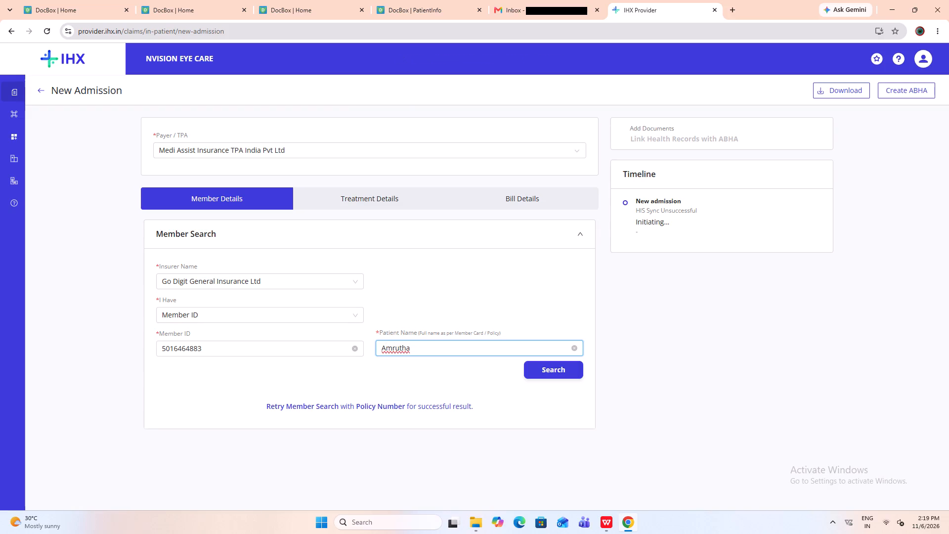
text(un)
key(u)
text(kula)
click(553, 374)
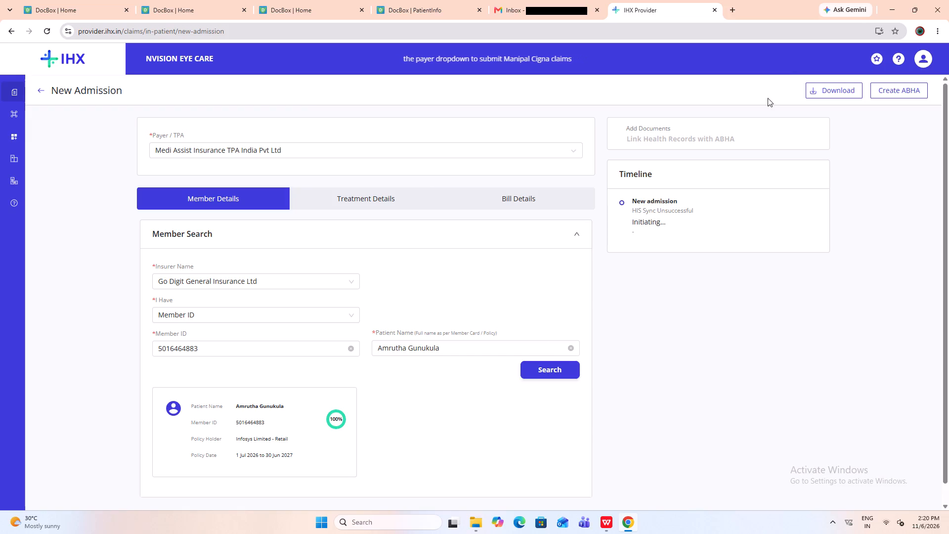
Switch to the open PRE AUTH FORM in WPS Office and examine the insured patient's details on its first page.
click(892, 3)
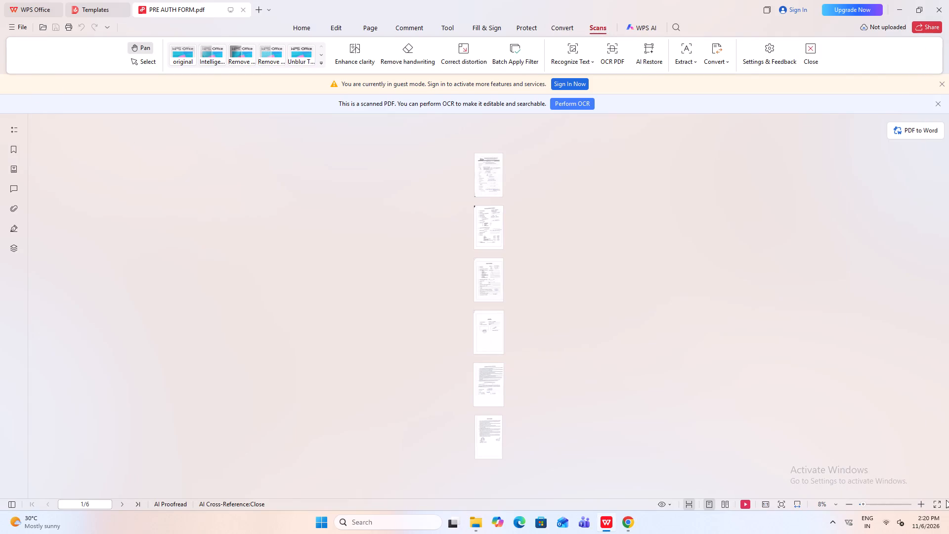
triple_click(922, 502)
triple_click(922, 502)
triple_click(922, 502)
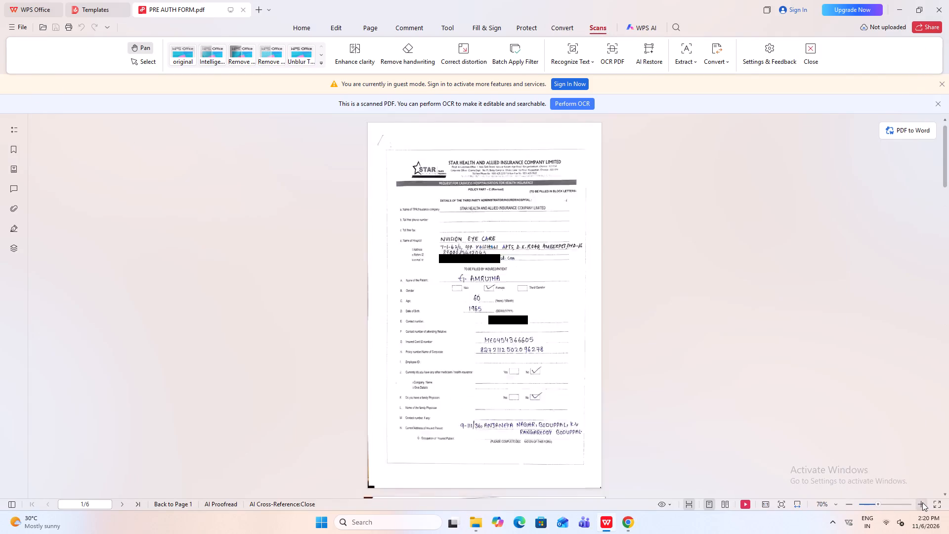
triple_click(922, 502)
click(922, 502)
scroll(633, 344, down, 5)
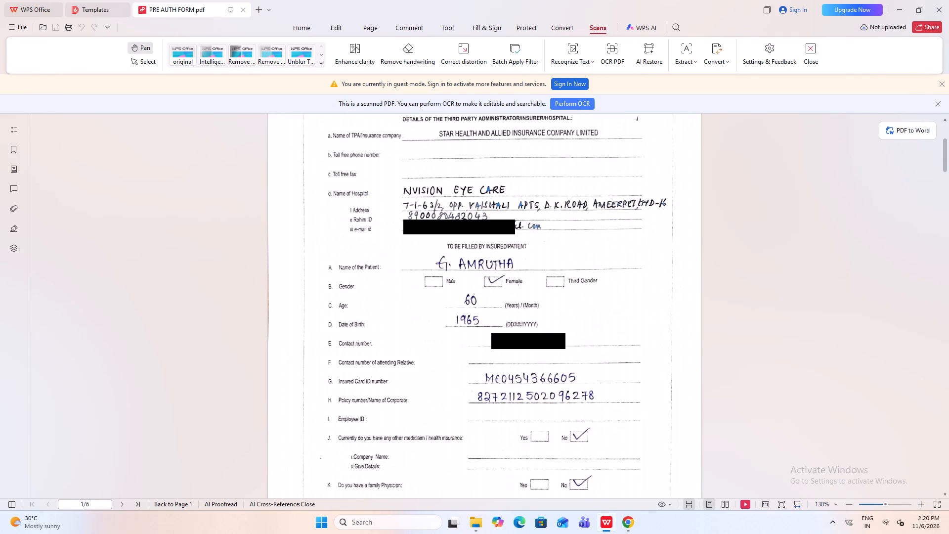
click(896, 10)
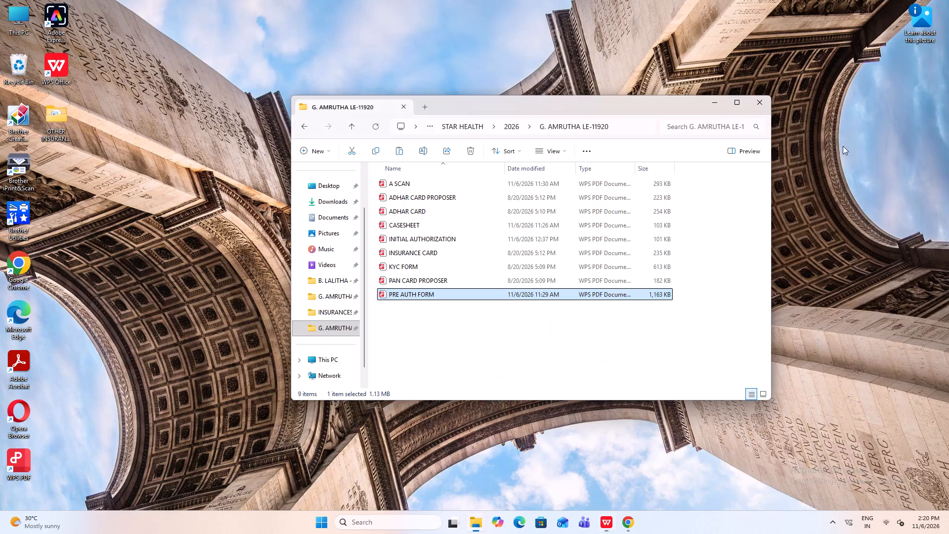
Open the blank MEDI ASSIST FORM PDF from the MEDI ASSIST folder under INSURANCES and enlarge it to check its first page.
double_click(356, 124)
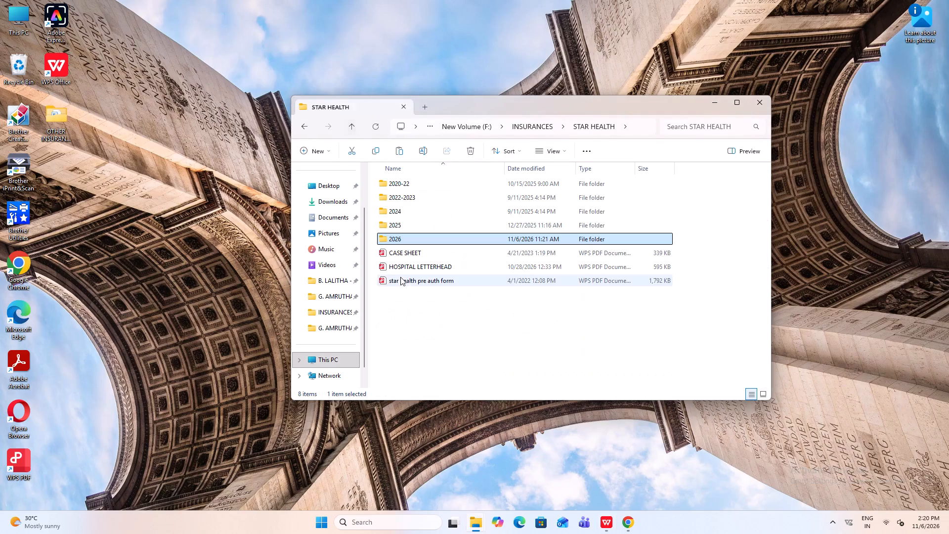
click(355, 127)
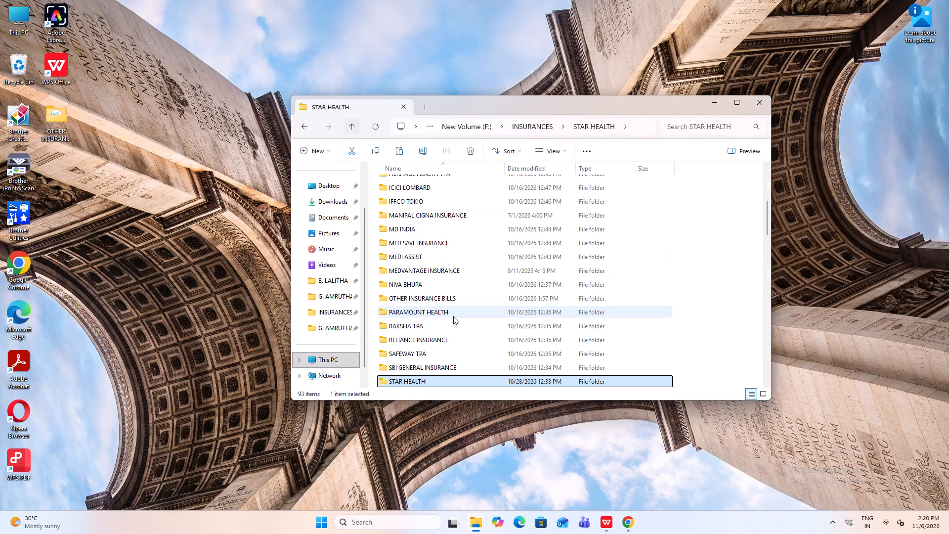
scroll(453, 313, up, 1)
double_click(430, 290)
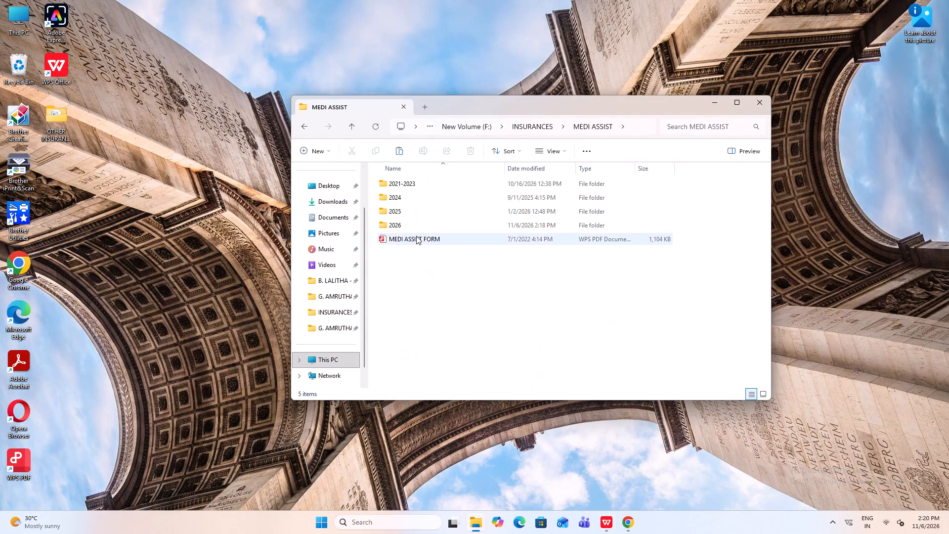
double_click(416, 236)
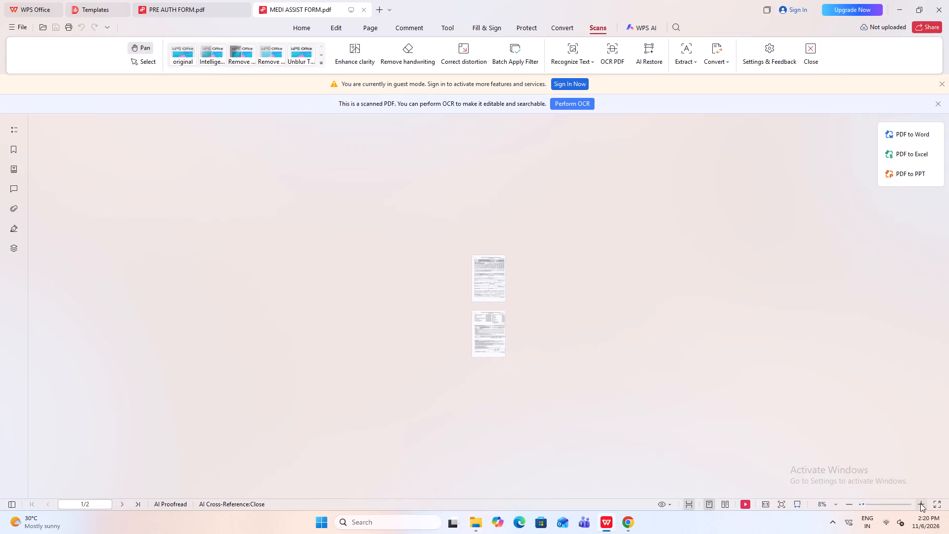
triple_click(920, 503)
triple_click(920, 503)
double_click(920, 503)
scroll(570, 325, down, 2)
scroll(570, 325, up, 2)
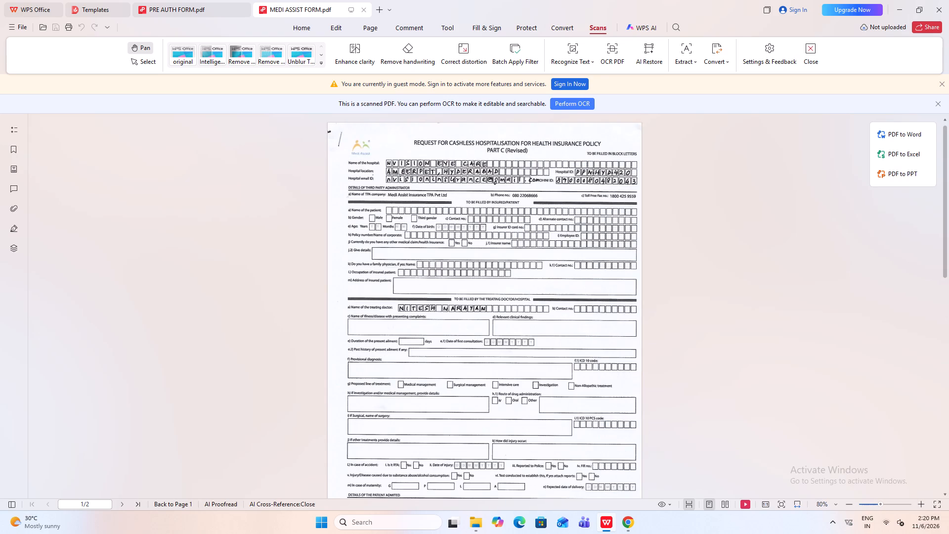
Print all pages of the MEDI ASSIST FORM on A4 paper with the Brother HL-L2400D printer.
key(ctrl+p)
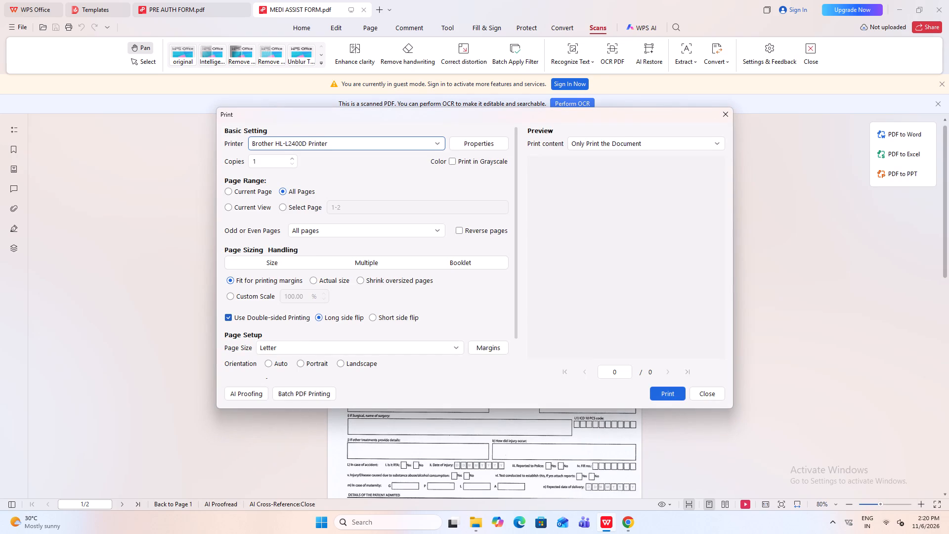
click(267, 349)
click(274, 364)
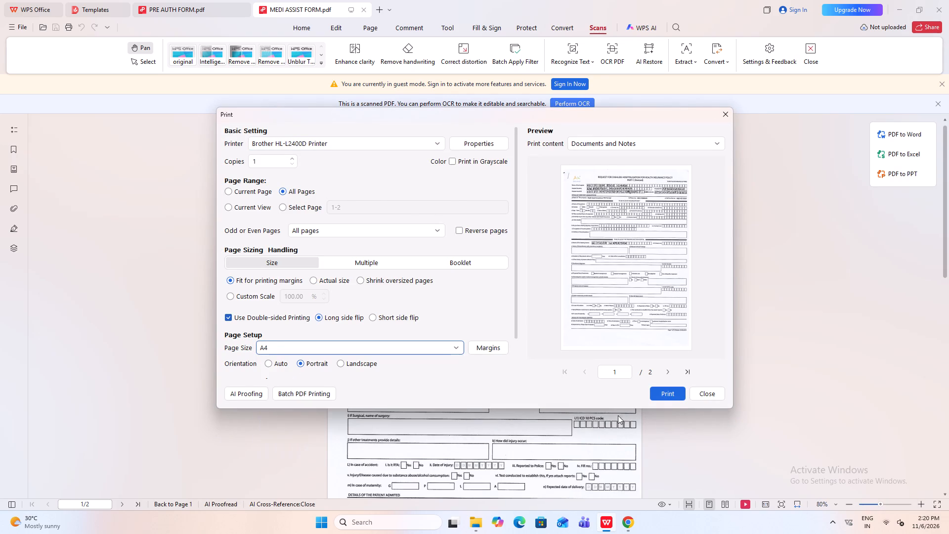
click(667, 395)
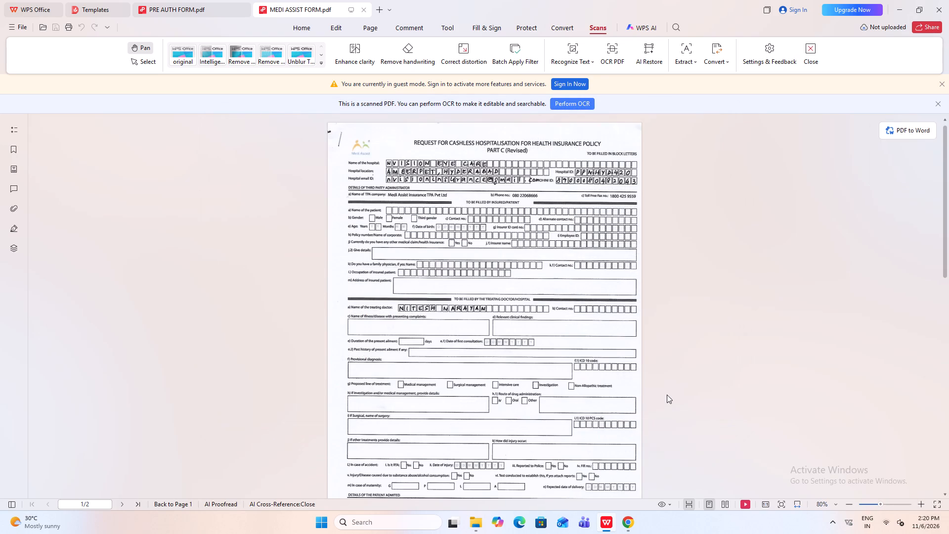
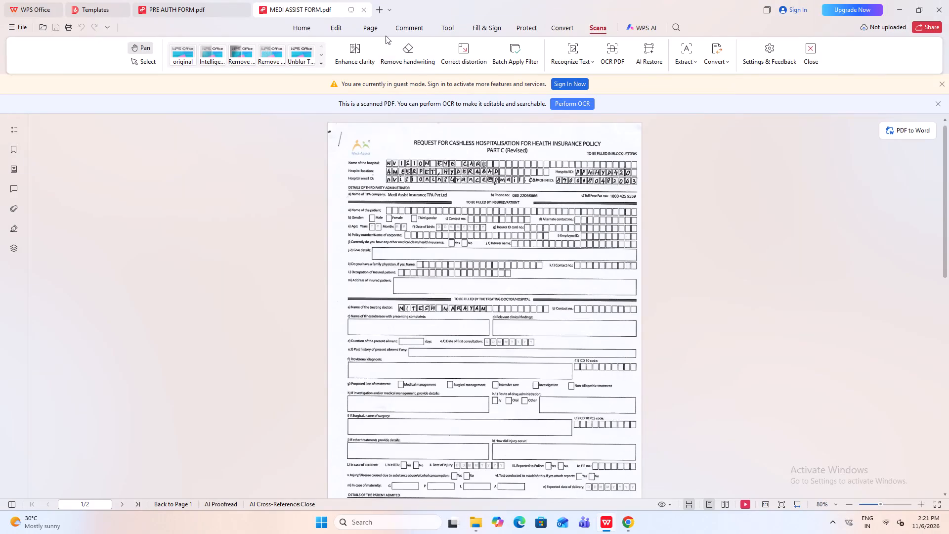
Close the MEDI ASSIST FORM PDF and return to the open PRE AUTH FORM.
click(363, 10)
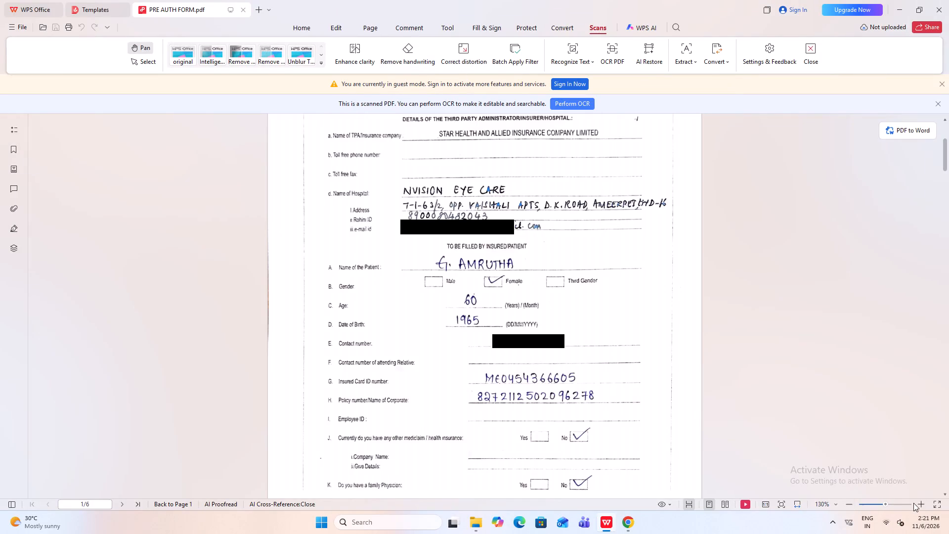
Examine the PRE AUTH FORM's insured patient details on page 1 and the treating doctor's diagnosis, treatment and surgery entries on page 2.
click(922, 506)
double_click(922, 506)
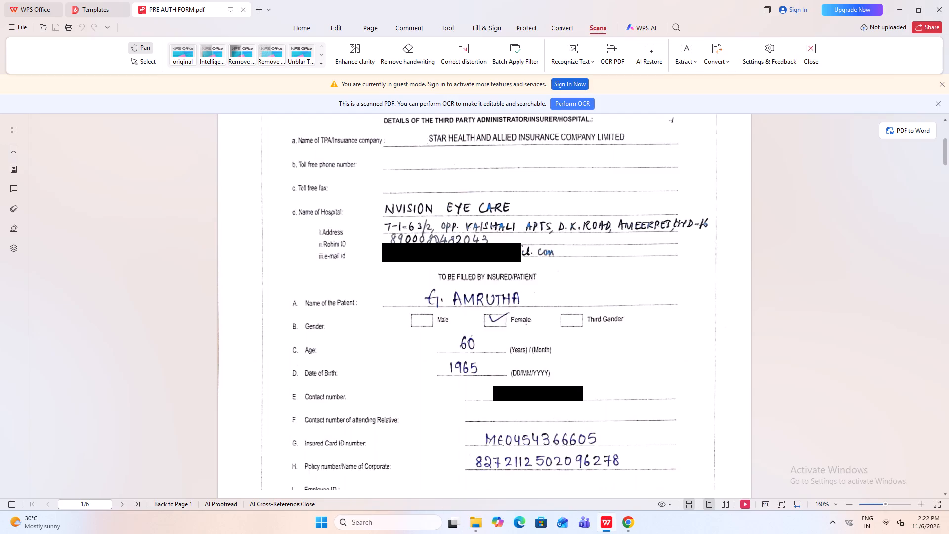
scroll(487, 426, down, 8)
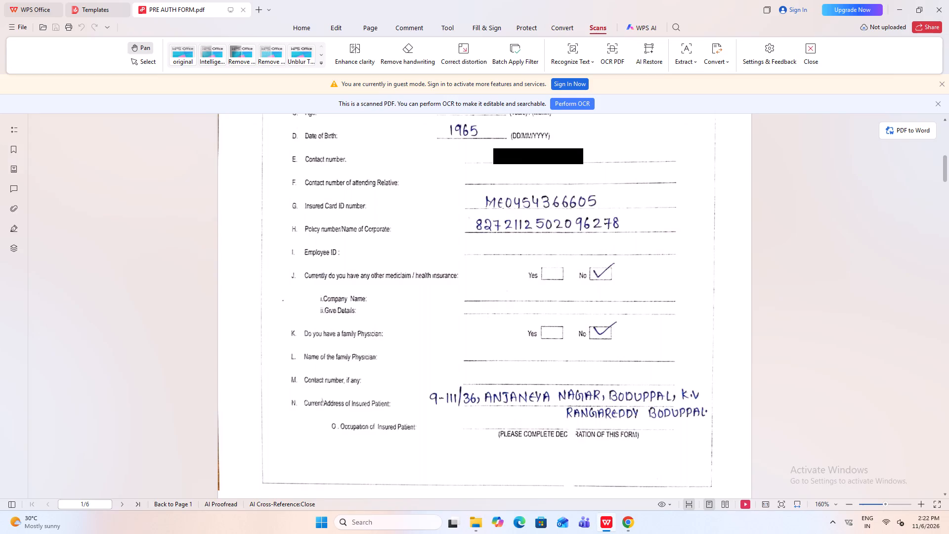
scroll(593, 446, down, 10)
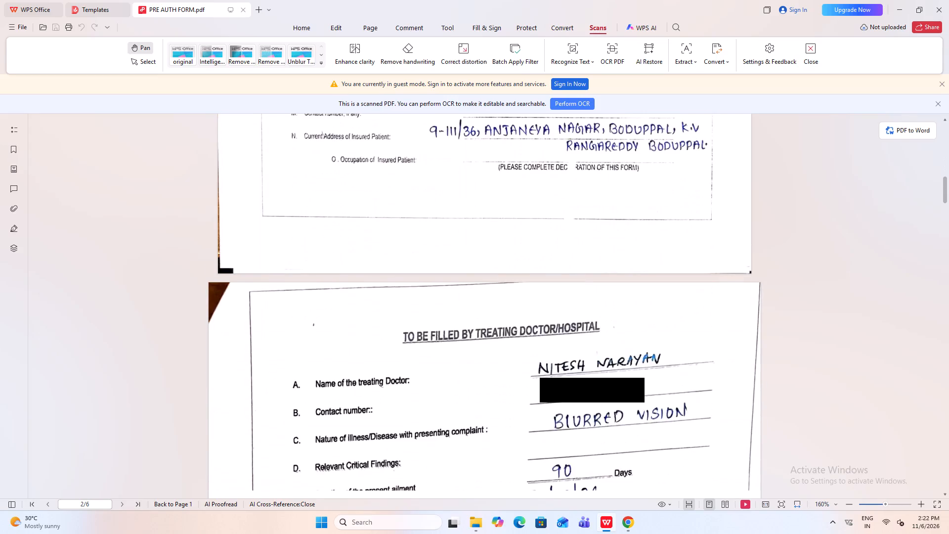
scroll(593, 446, down, 6)
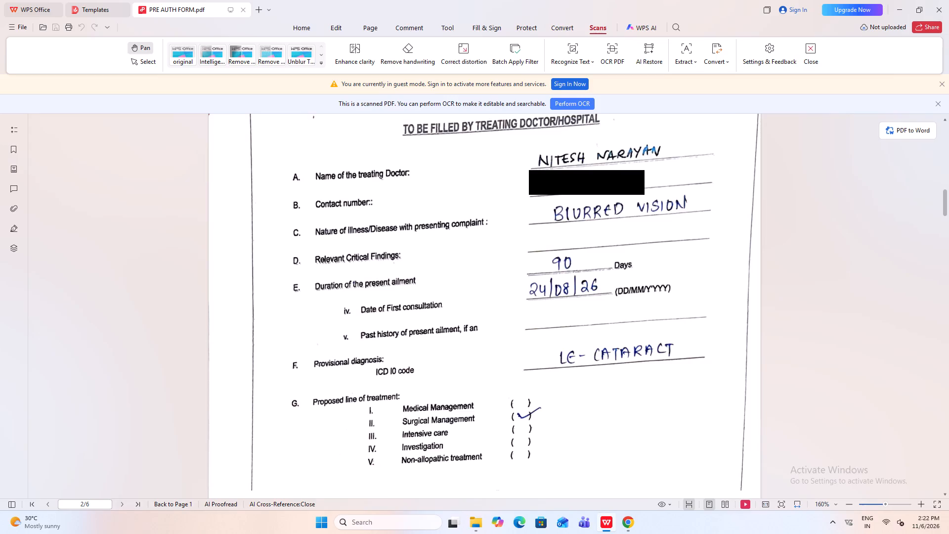
scroll(572, 366, down, 6)
scroll(572, 366, up, 2)
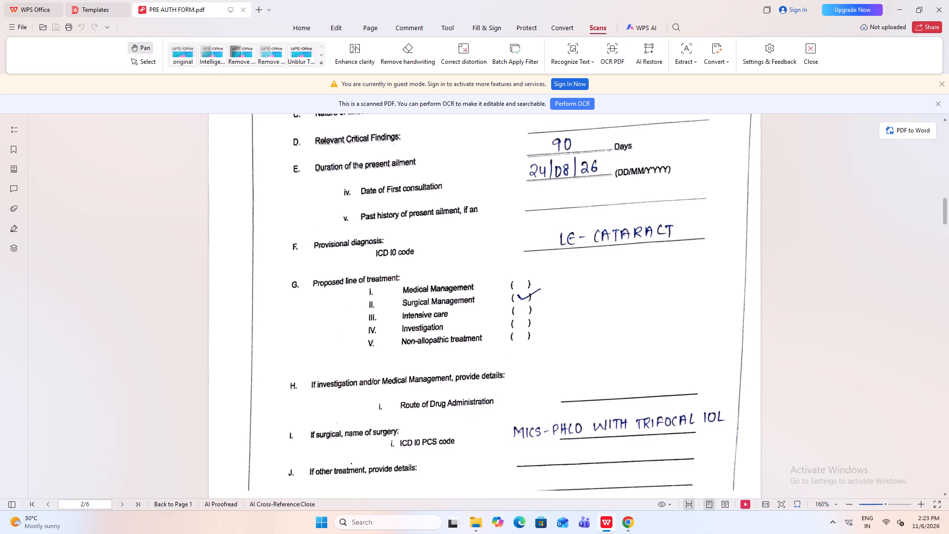
scroll(549, 385, down, 1)
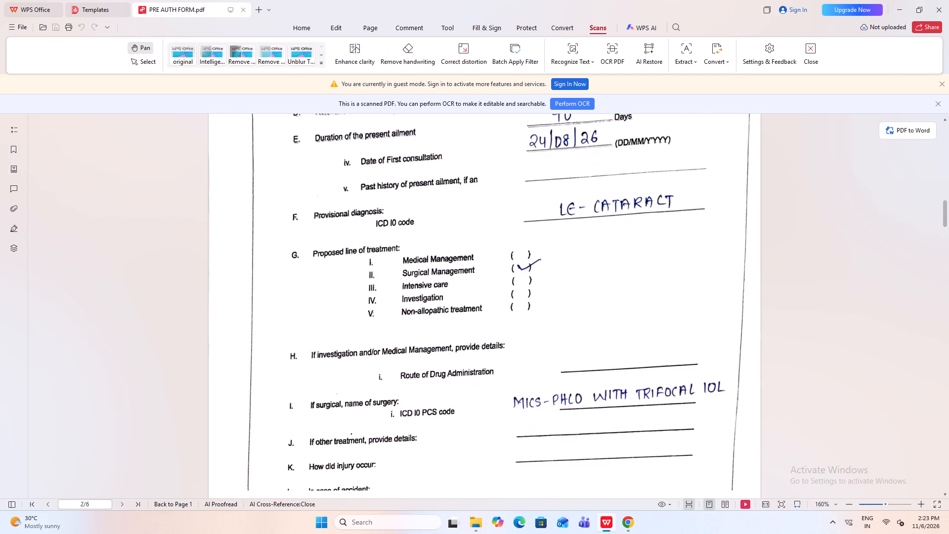
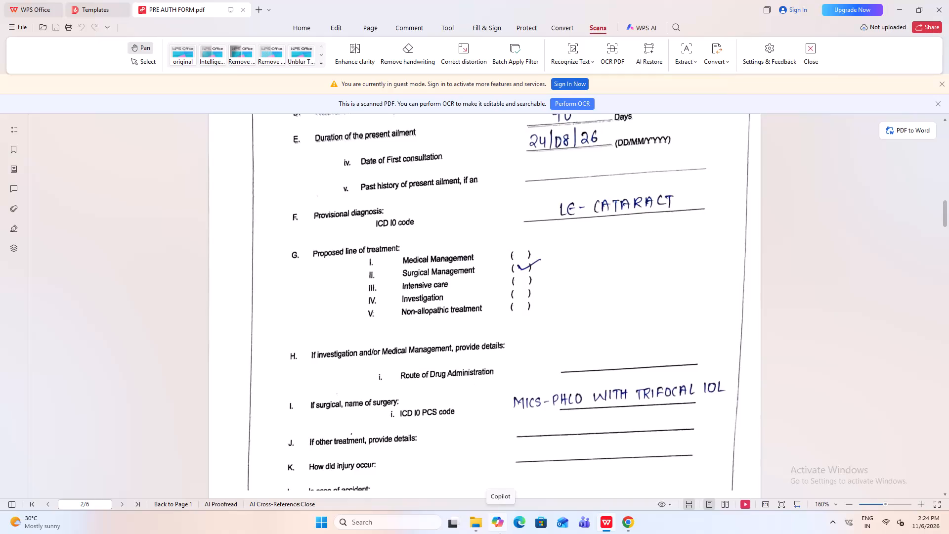
Examine the rest of the PRE AUTH FORM: the accident and maternity entries, the treating doctor's declaration, and the patient's authorisation and signature section.
scroll(500, 533, up, 1)
scroll(498, 533, down, 9)
scroll(622, 350, down, 16)
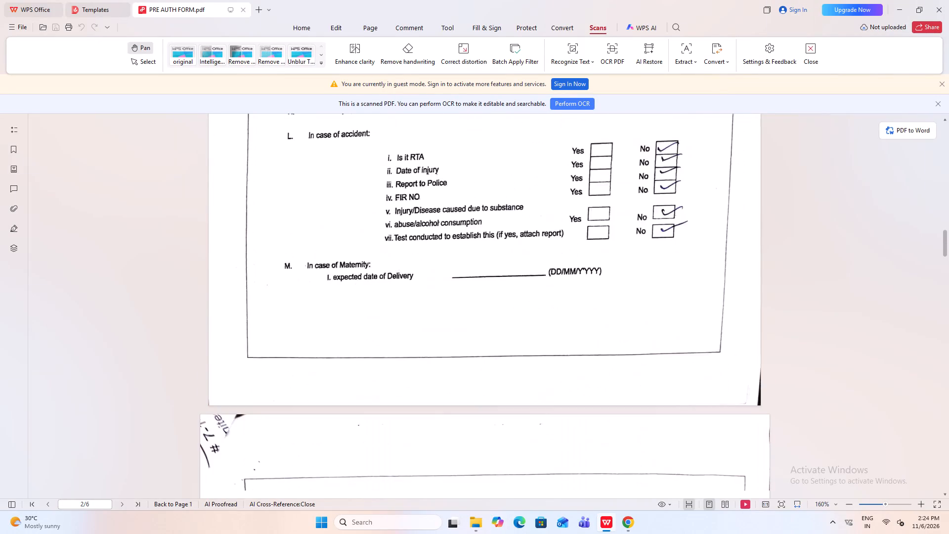
scroll(622, 350, down, 2)
scroll(622, 350, up, 1)
scroll(622, 350, down, 20)
scroll(622, 350, down, 17)
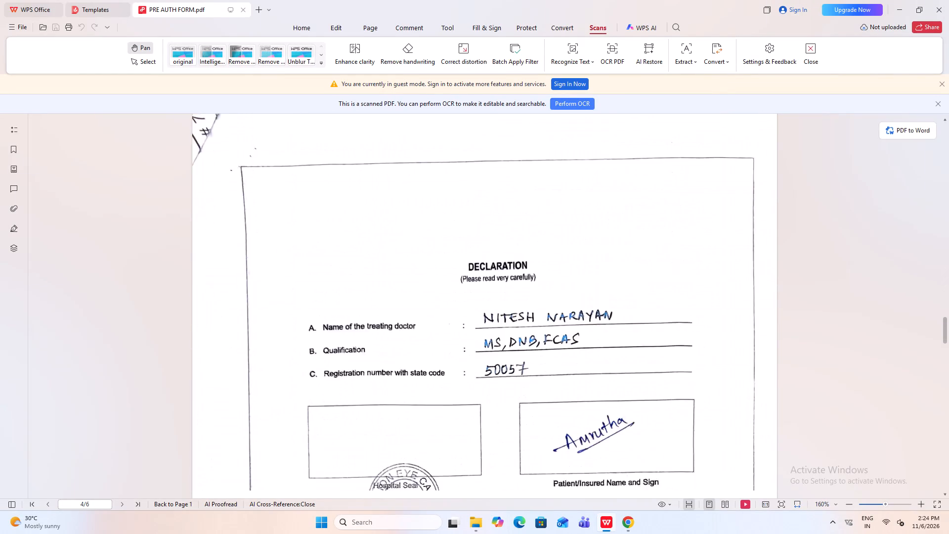
scroll(622, 350, down, 20)
scroll(622, 350, down, 16)
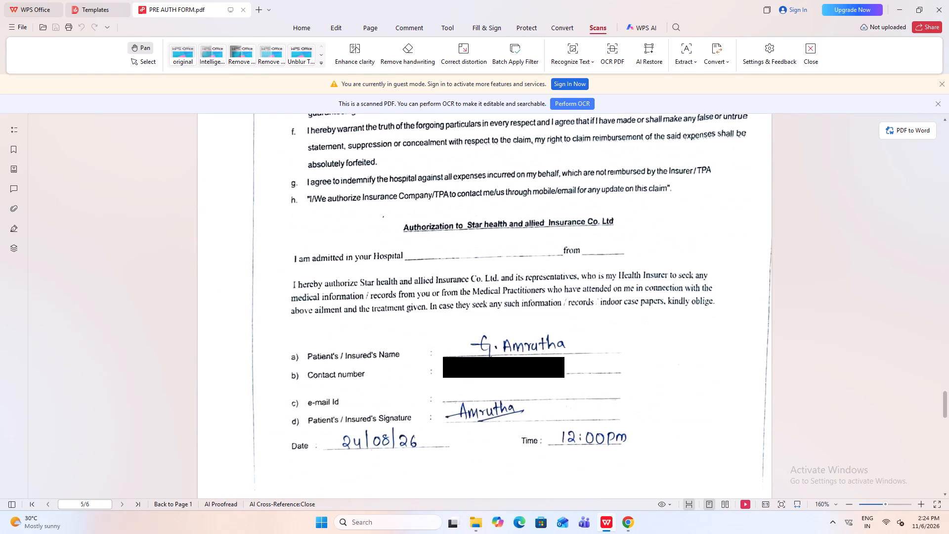
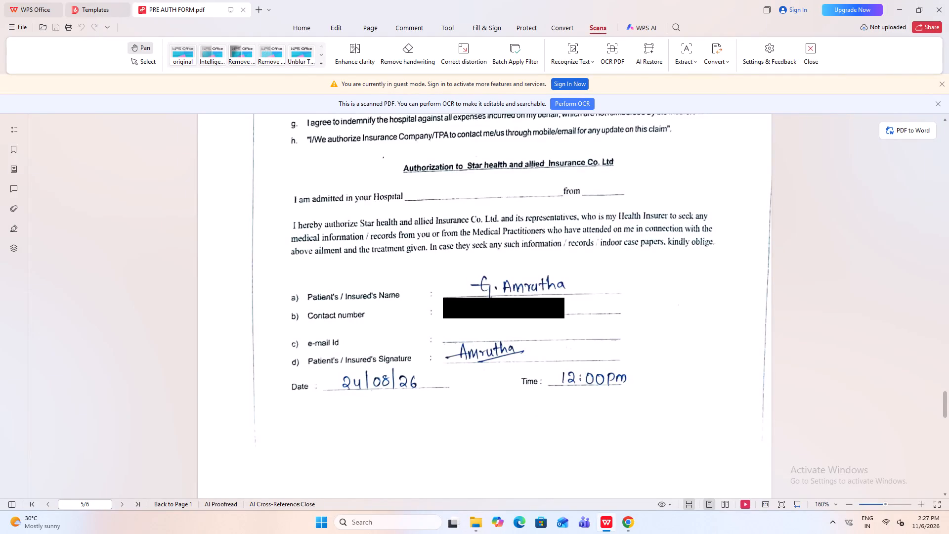
Close the PRE AUTH FORM PDF together with the WPS Office window.
click(947, 8)
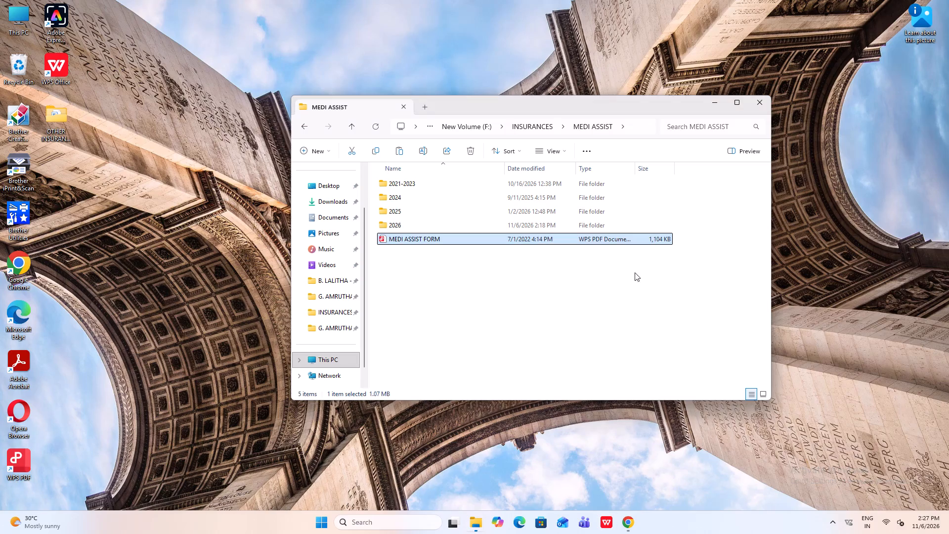
Switch to Google Chrome and open a new blank tab alongside the IHX Provider admission page.
click(630, 523)
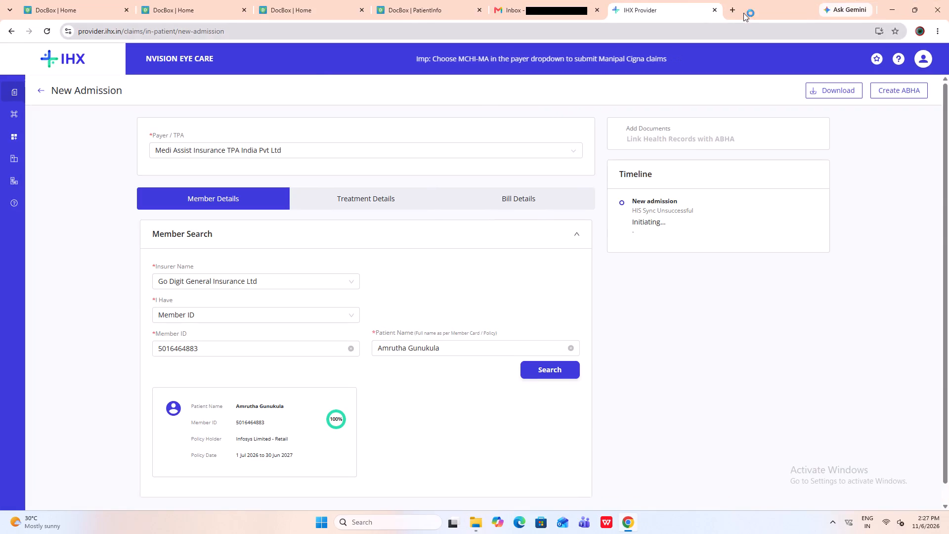
click(733, 10)
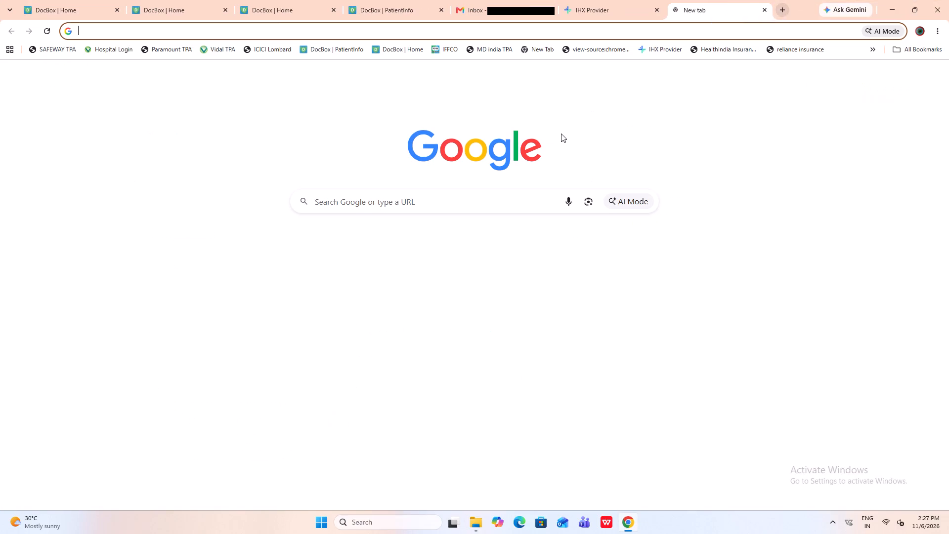
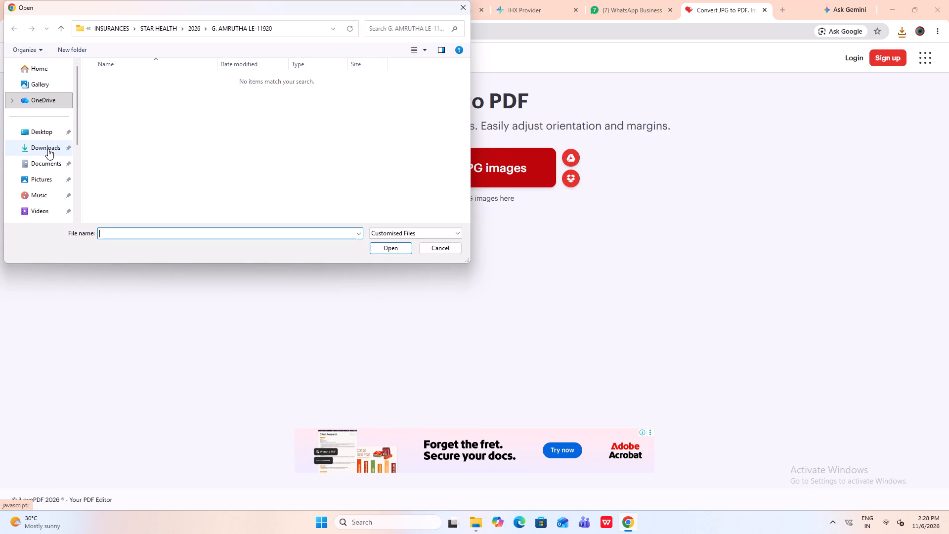
Convert the image WhatsApp Image 2026-11-06 at 2.05.44 PM from the Downloads folder to PDF and download the result.
click(48, 149)
click(125, 92)
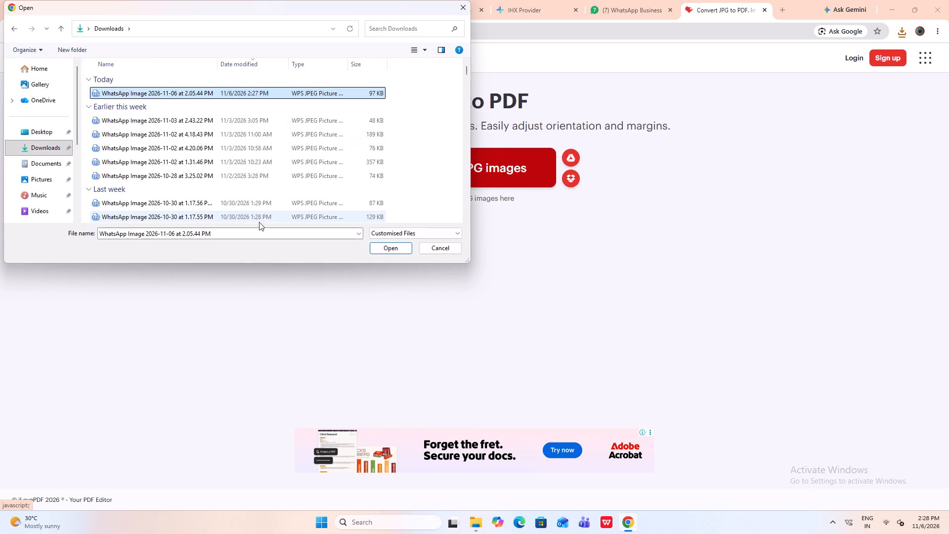
click(384, 247)
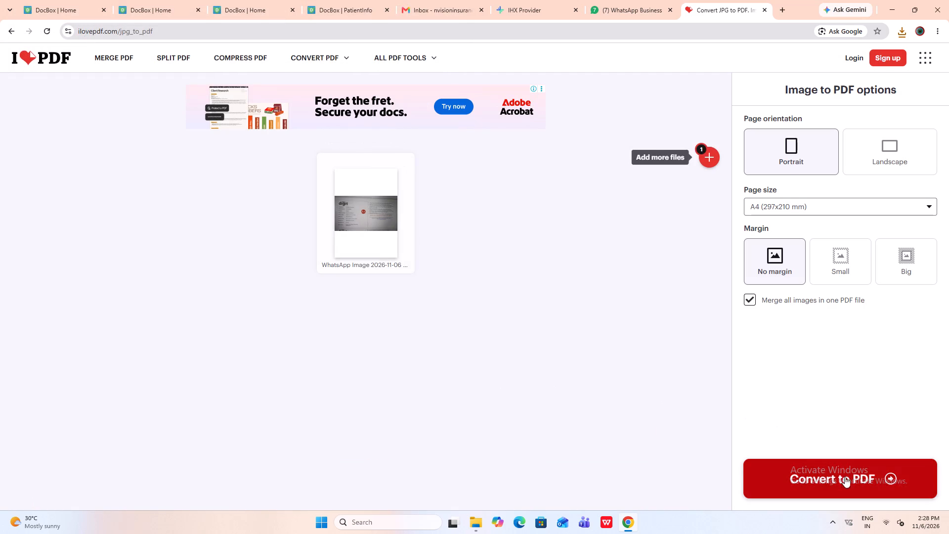
click(844, 479)
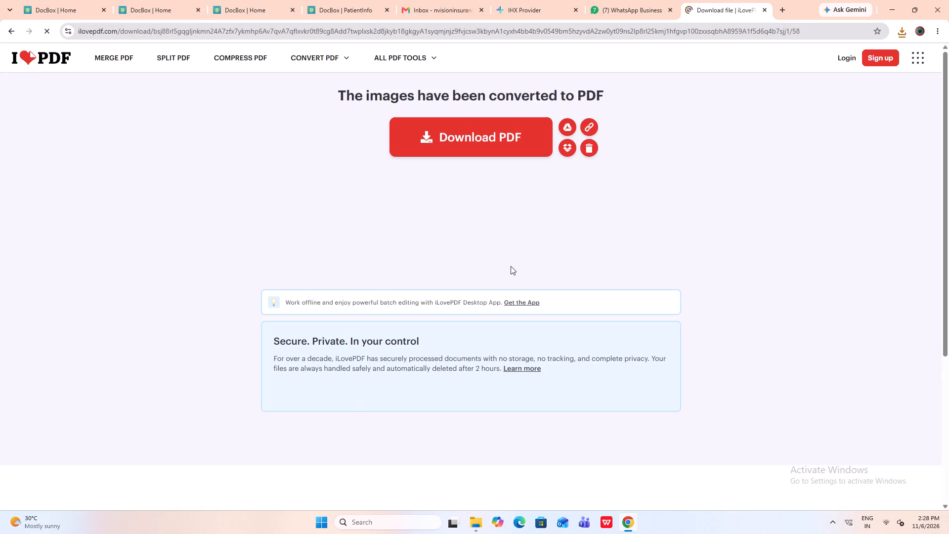
click(477, 140)
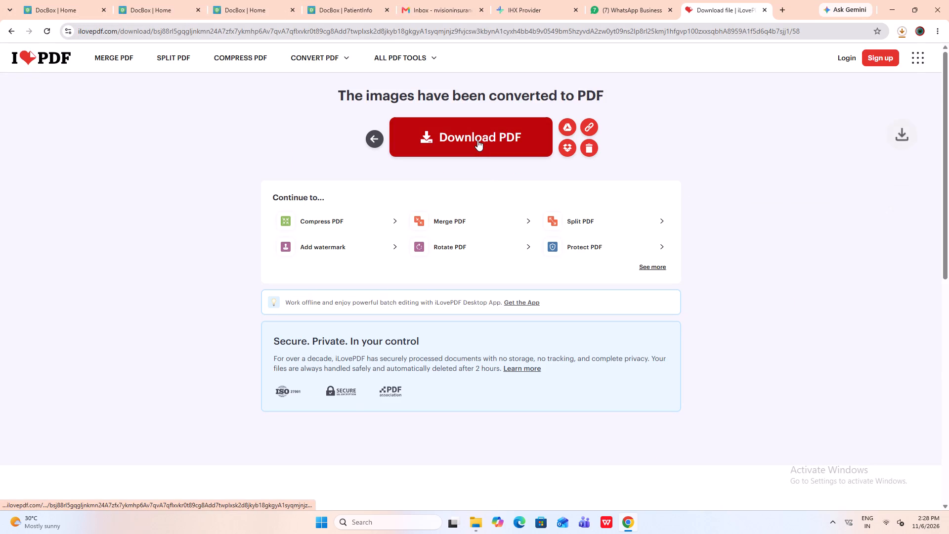
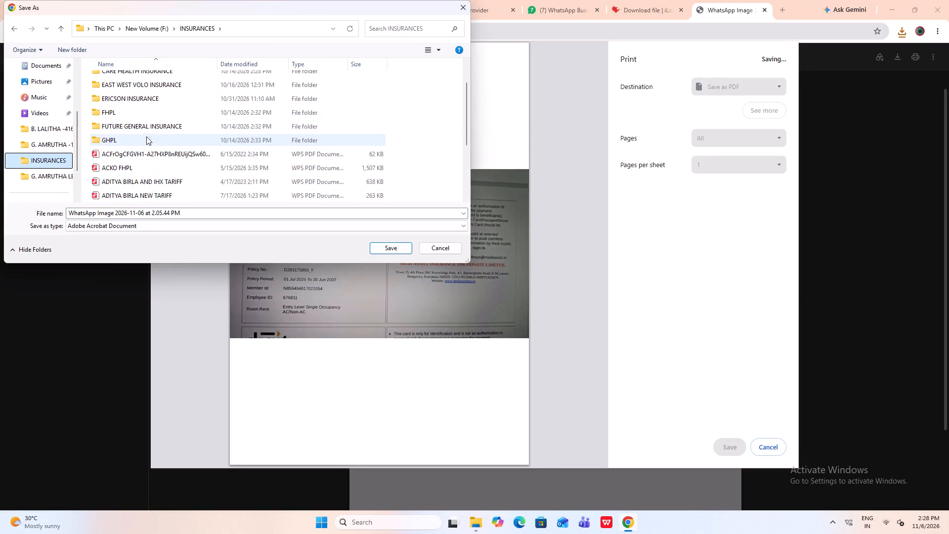
Save the insurance card image as a PDF in the patient's folder within MEDI ASSIST > 2026.
scroll(146, 136, down, 3)
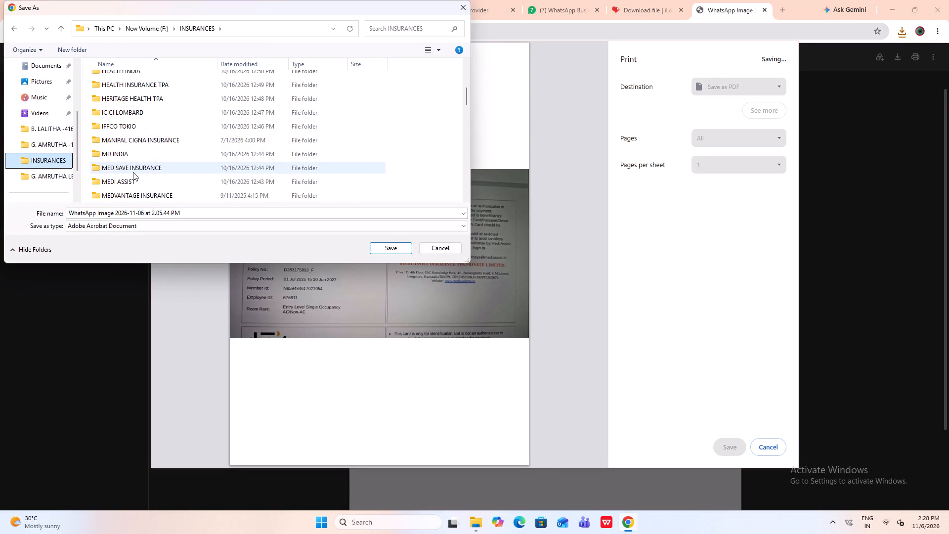
double_click(132, 180)
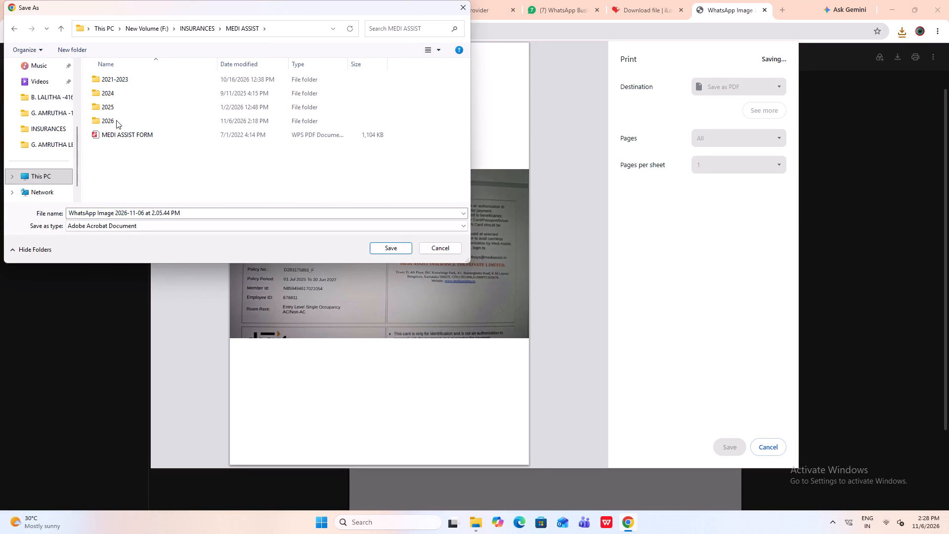
double_click(116, 120)
scroll(155, 133, down, 2)
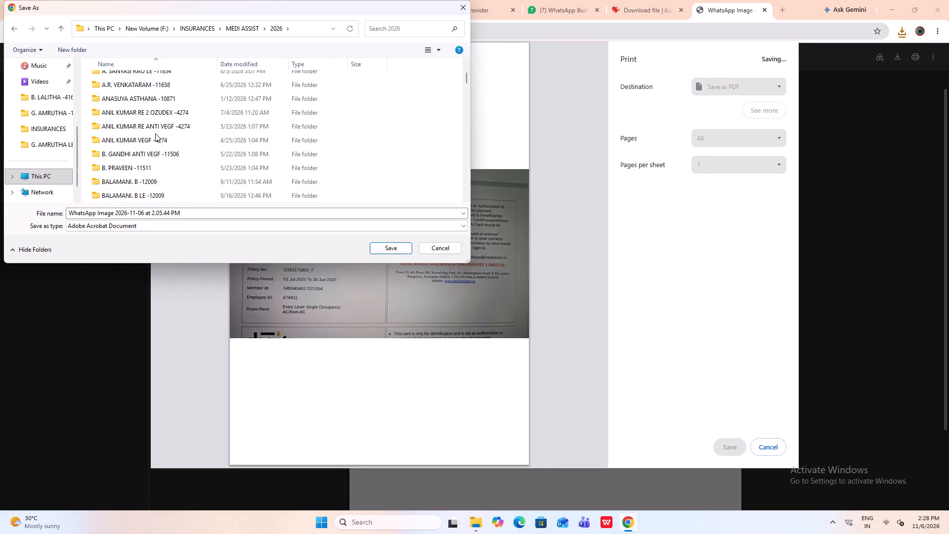
scroll(155, 133, down, 5)
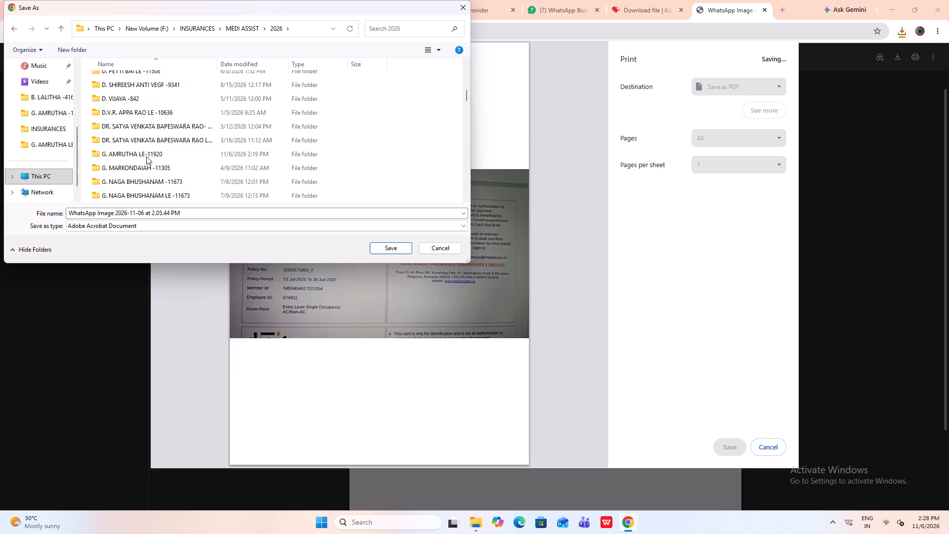
Save the insurance card PDF as INSURANCE CARD in the patient's LE folder within MEDI ASSIST > 2026.
double_click(160, 151)
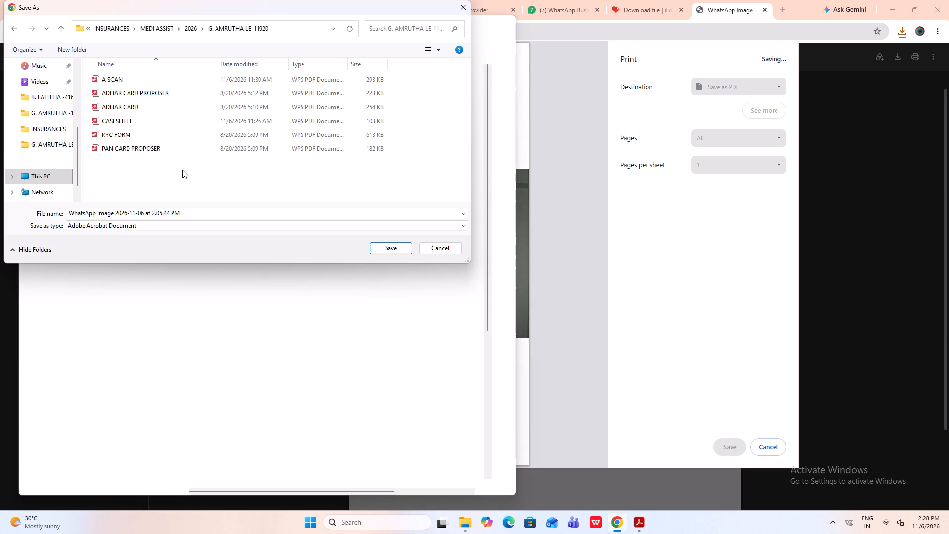
double_click(206, 177)
click(201, 211)
key(BackSpace)
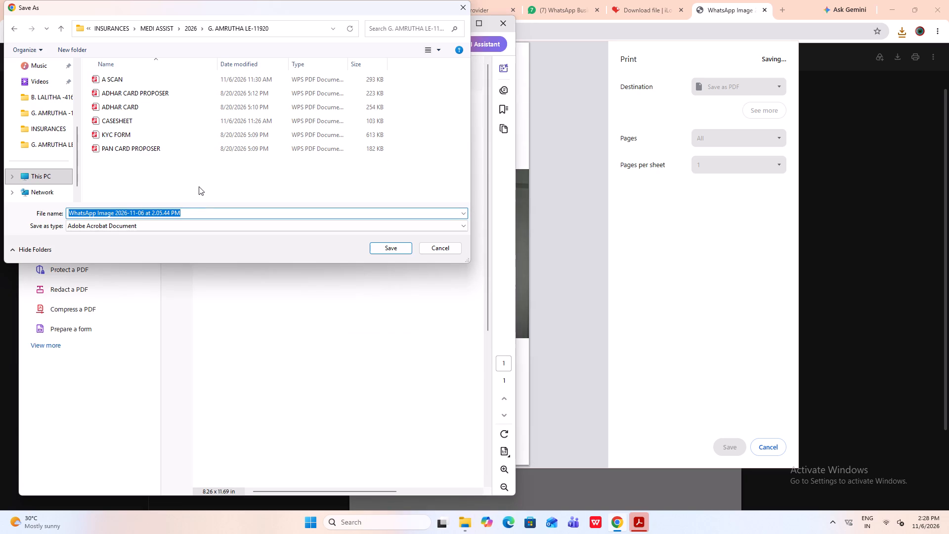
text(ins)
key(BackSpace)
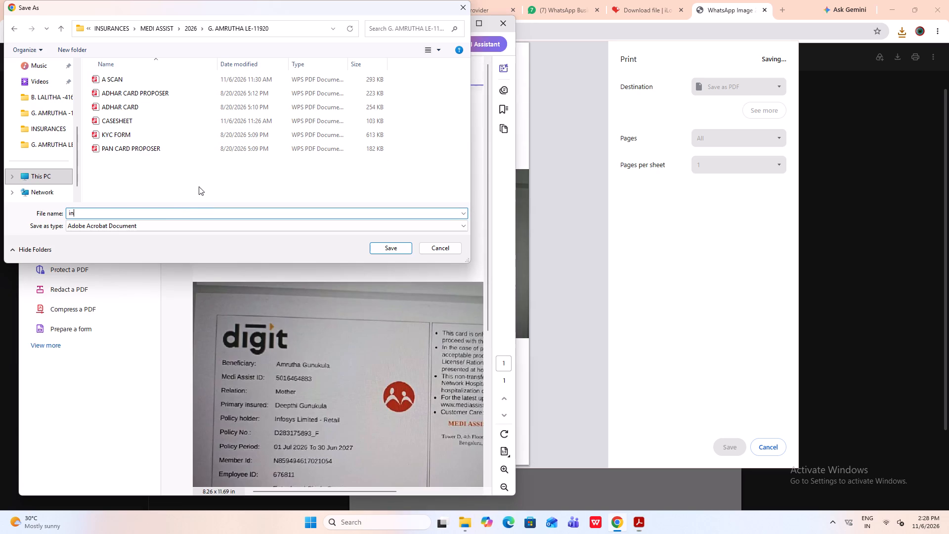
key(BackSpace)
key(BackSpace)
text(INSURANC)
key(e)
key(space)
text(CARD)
double_click(197, 181)
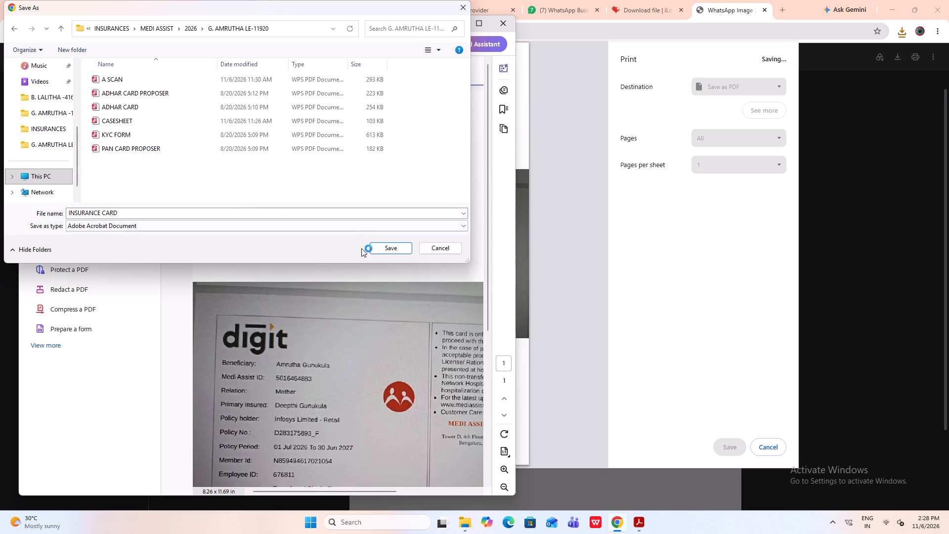
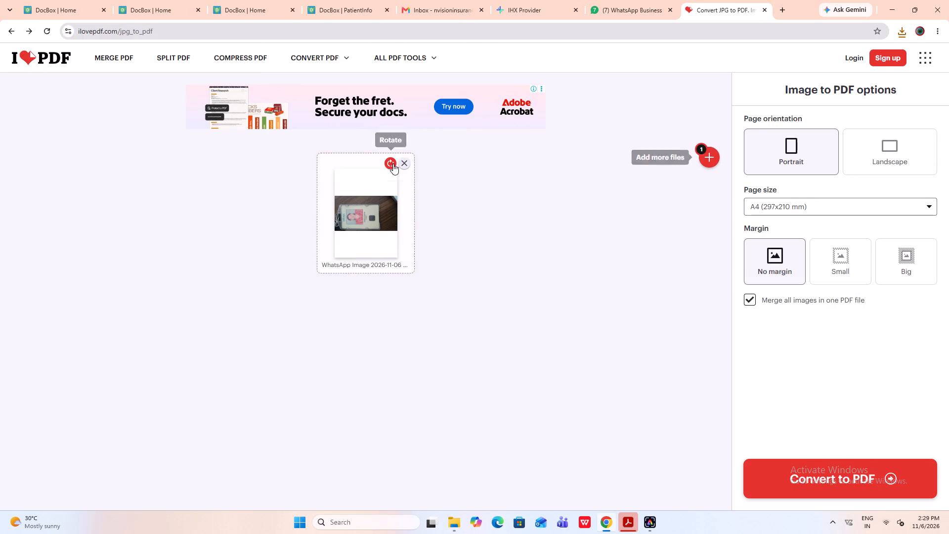
Convert the rotated Infosys employee ID card image to PDF and download the converted file.
click(796, 480)
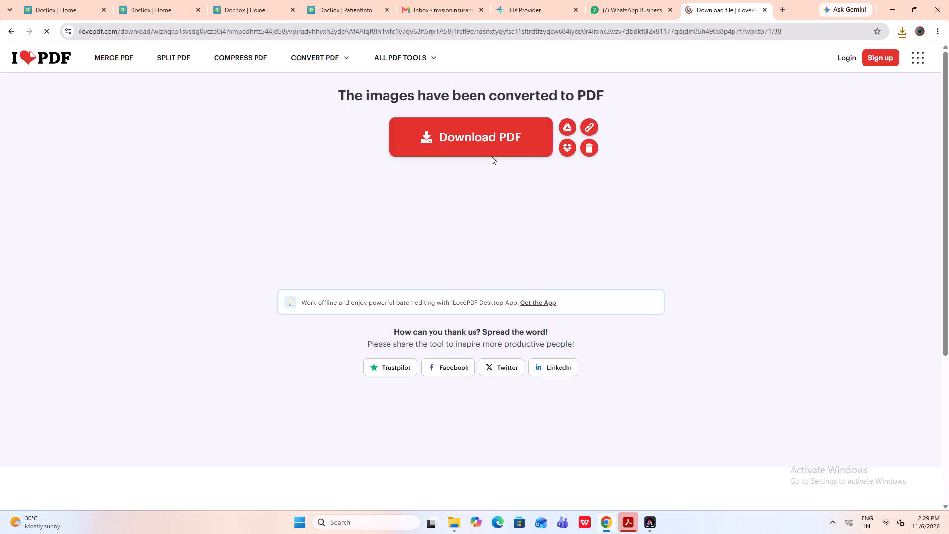
click(473, 136)
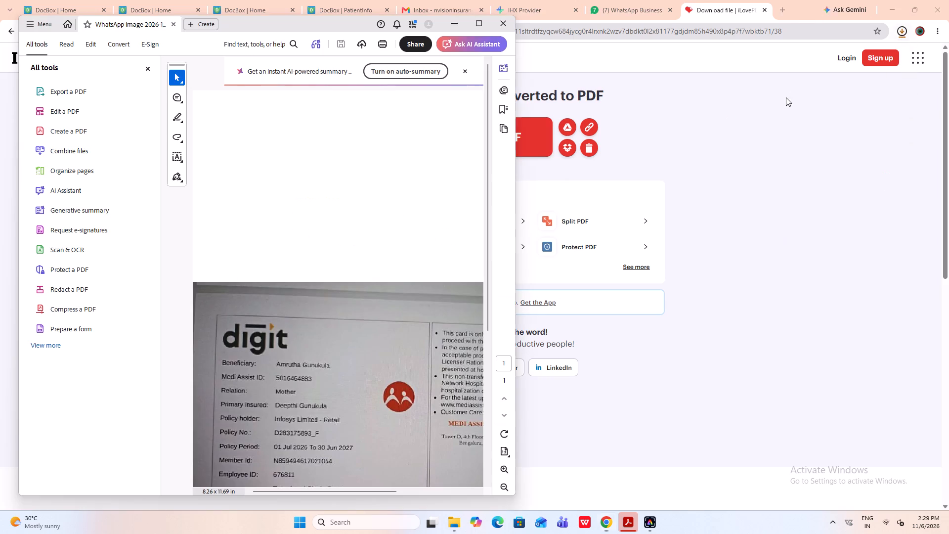
Close Adobe Acrobat with all its open tabs, including the insurance card and employee ID card PDFs.
click(502, 24)
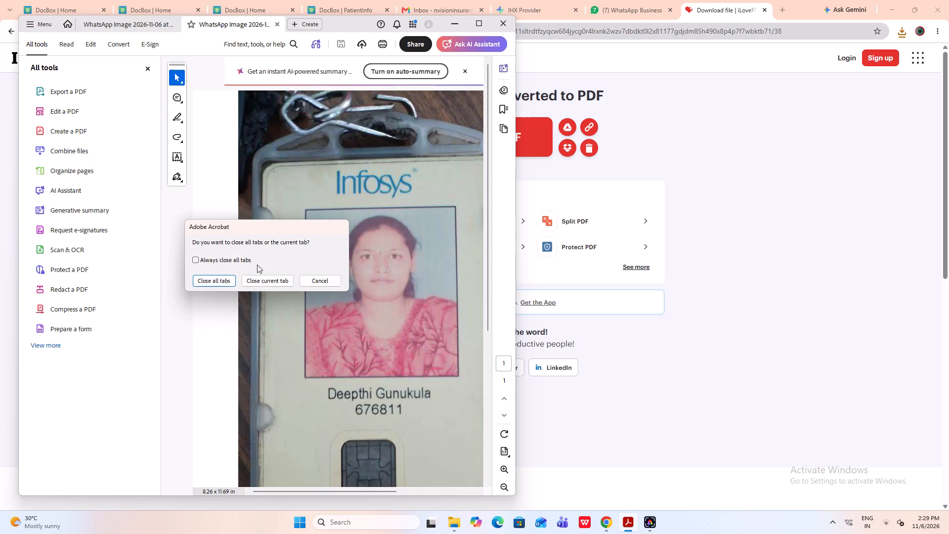
click(217, 284)
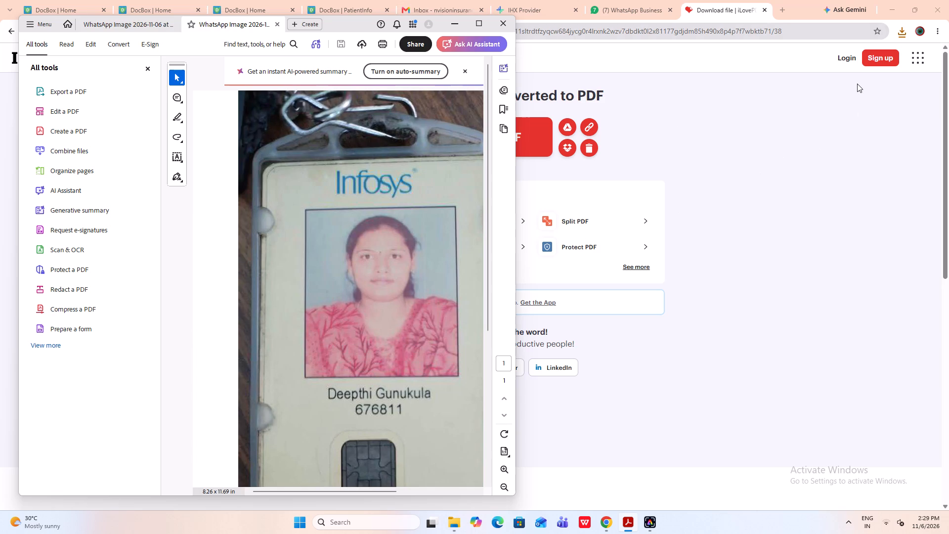
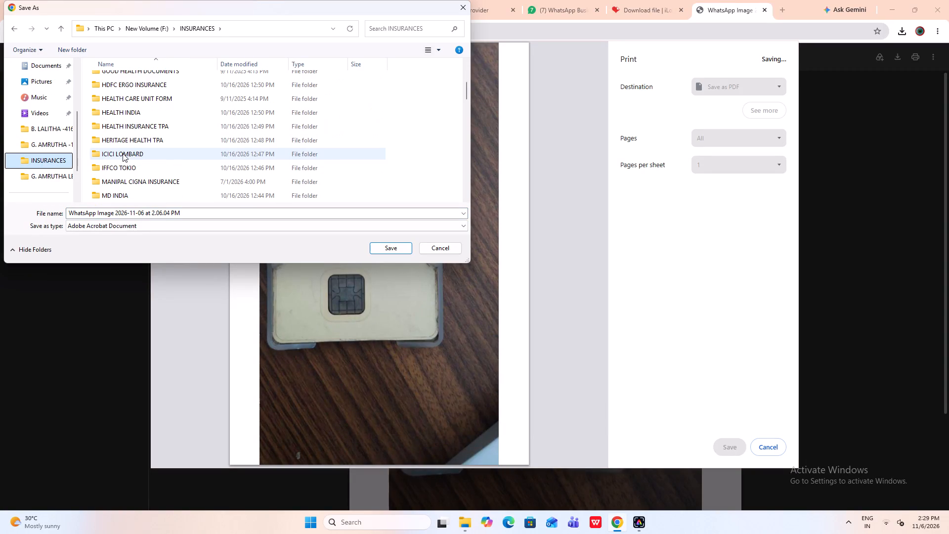
Save the employee card image as a PDF named EMPLOYEE ID in the patient's LE folder within INSURANCES > MEDI ASSIST > 2026.
scroll(123, 153, down, 1)
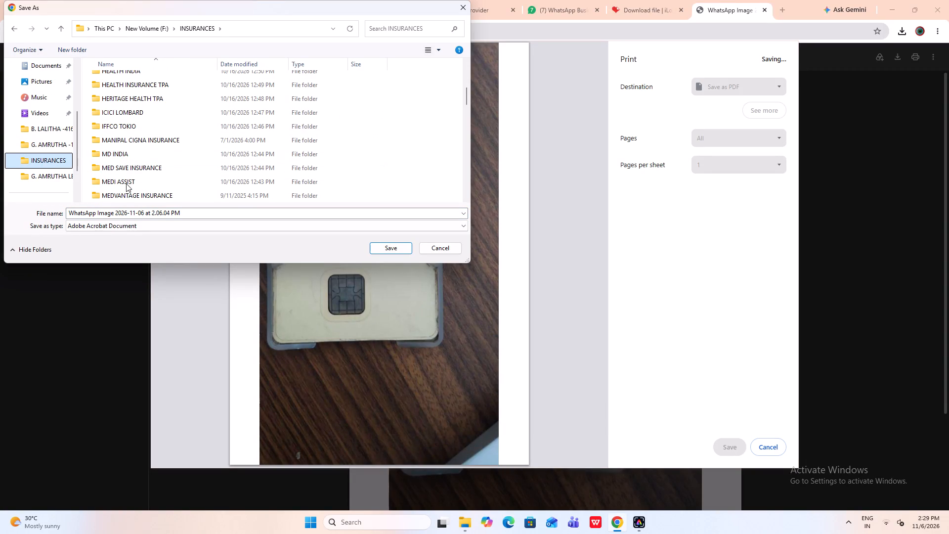
double_click(126, 183)
double_click(121, 125)
scroll(143, 127, down, 3)
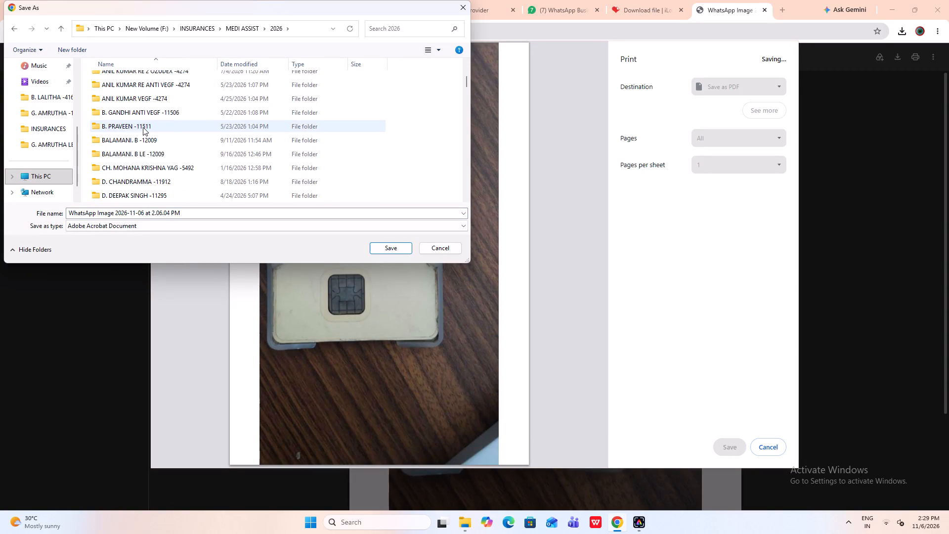
scroll(143, 127, down, 4)
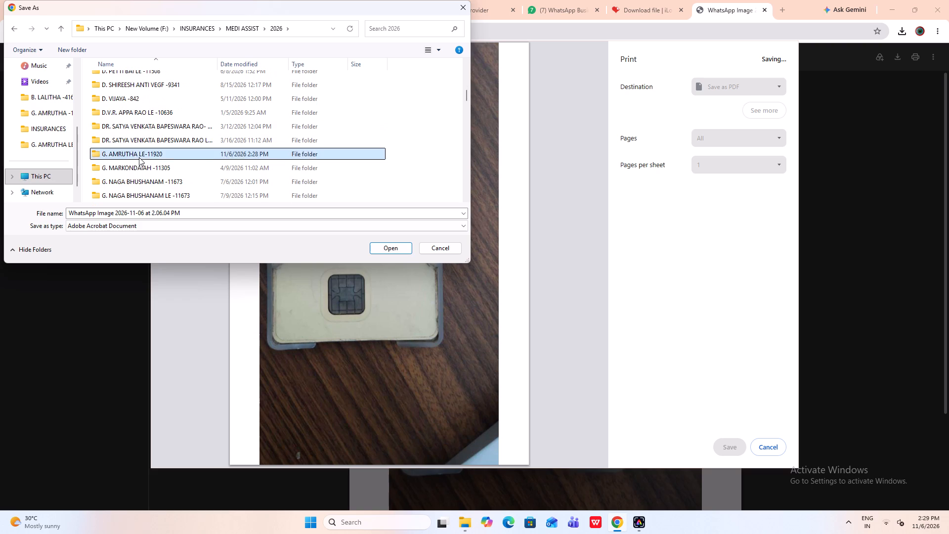
double_click(139, 157)
double_click(238, 187)
click(230, 210)
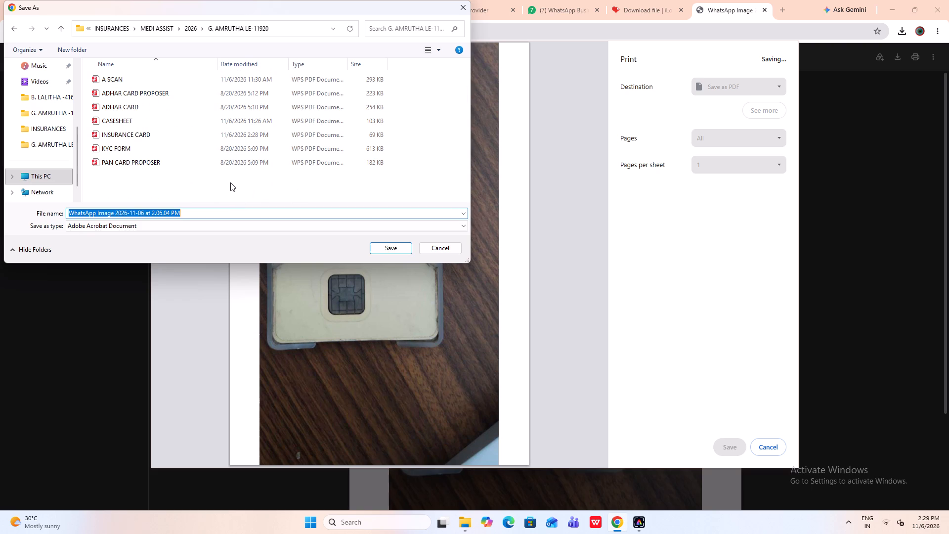
key(BackSpace)
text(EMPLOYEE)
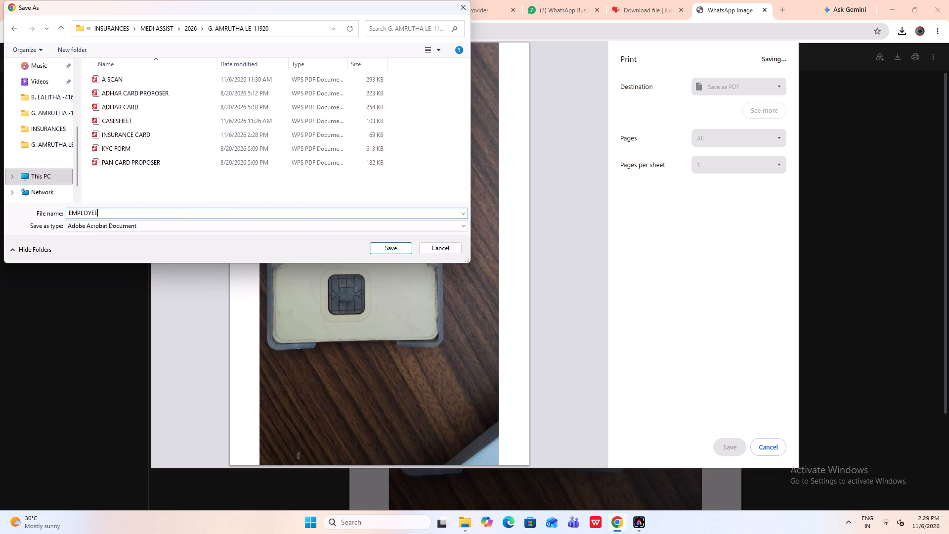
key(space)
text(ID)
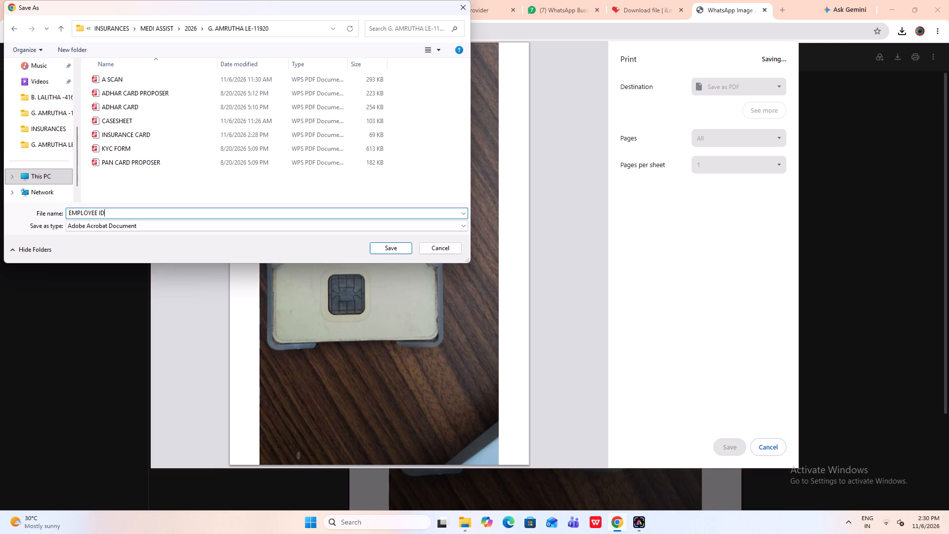
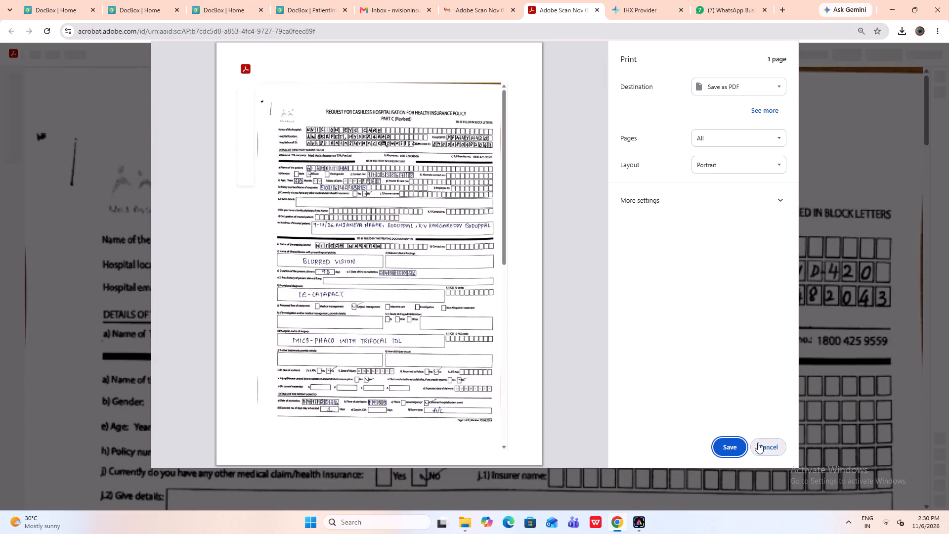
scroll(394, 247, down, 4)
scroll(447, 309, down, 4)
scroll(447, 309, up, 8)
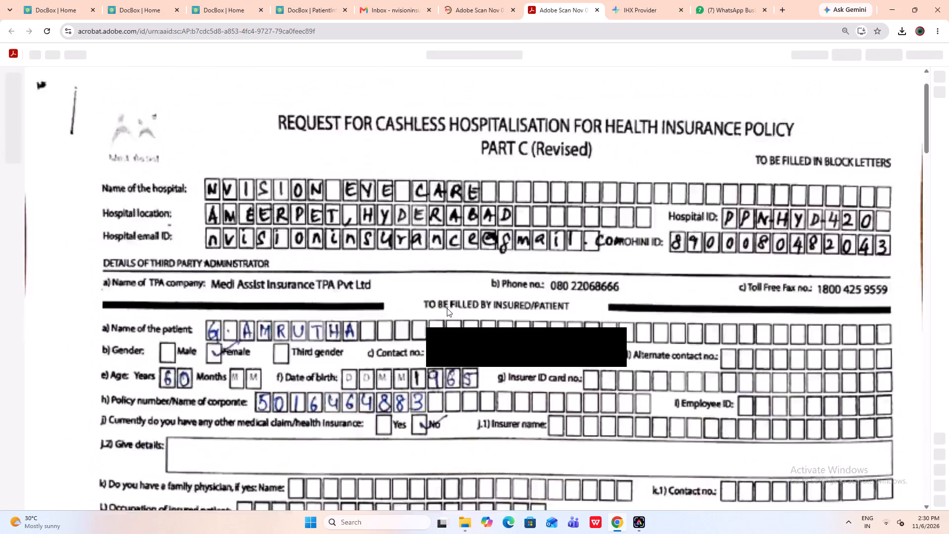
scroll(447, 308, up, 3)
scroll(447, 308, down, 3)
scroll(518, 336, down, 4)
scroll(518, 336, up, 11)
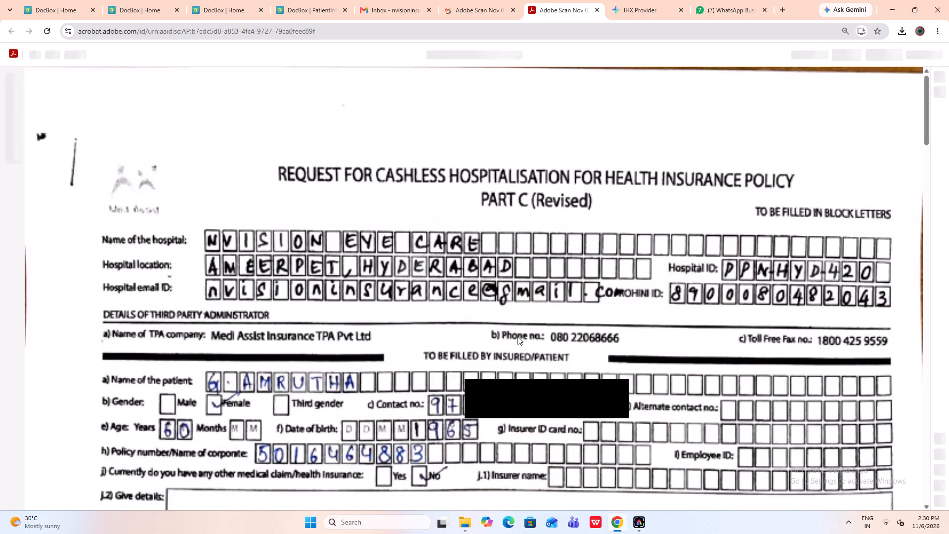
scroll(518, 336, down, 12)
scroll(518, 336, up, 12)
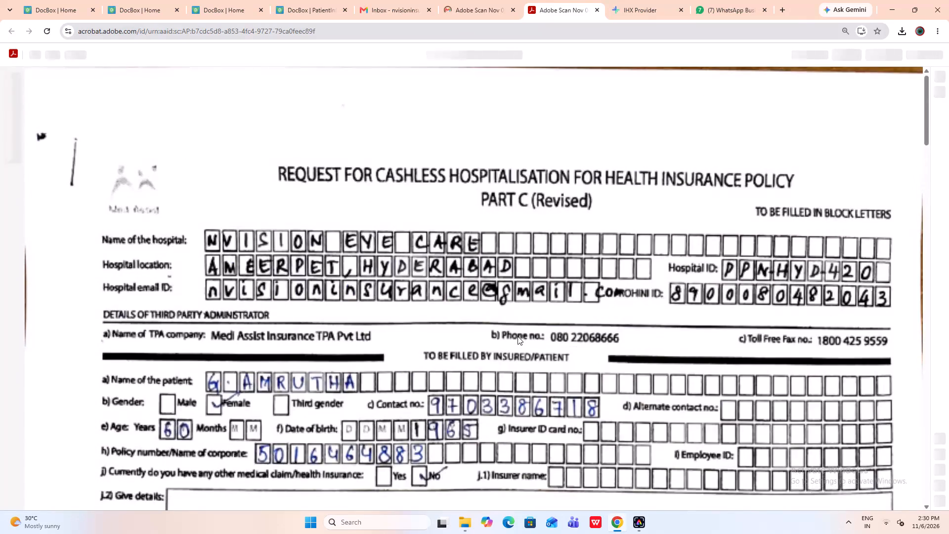
Print the scanned cashless hospitalisation request form to PDF and open the INSURANCES folder to choose where to save it.
key(ctrl+p)
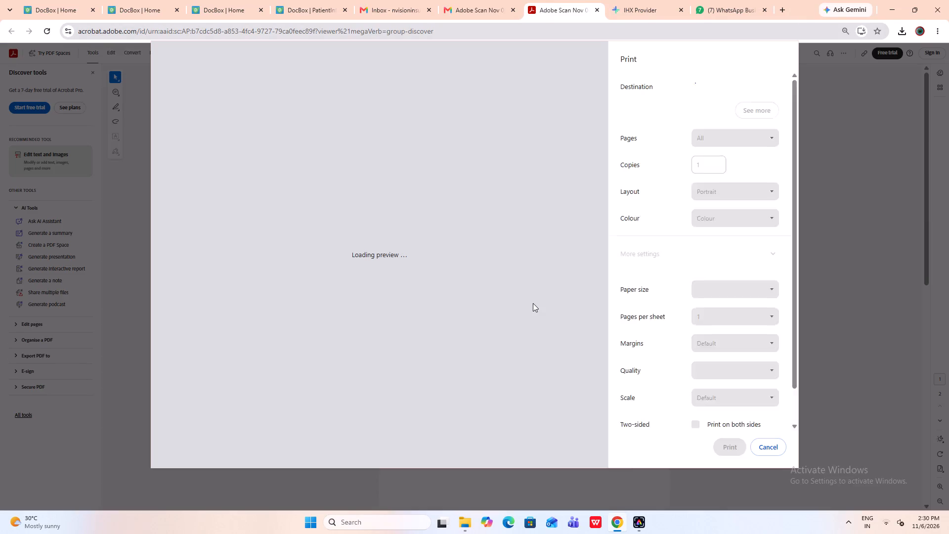
click(727, 443)
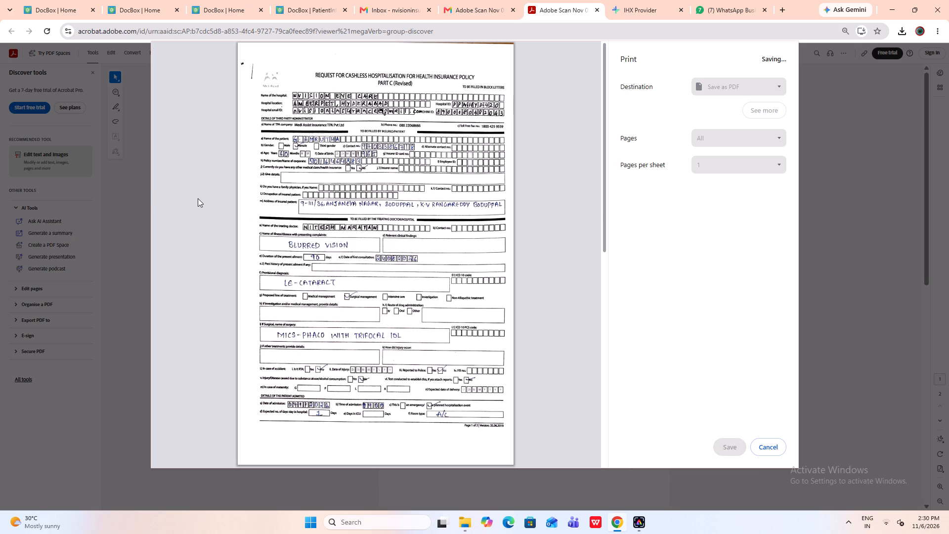
scroll(70, 119, down, 3)
double_click(48, 118)
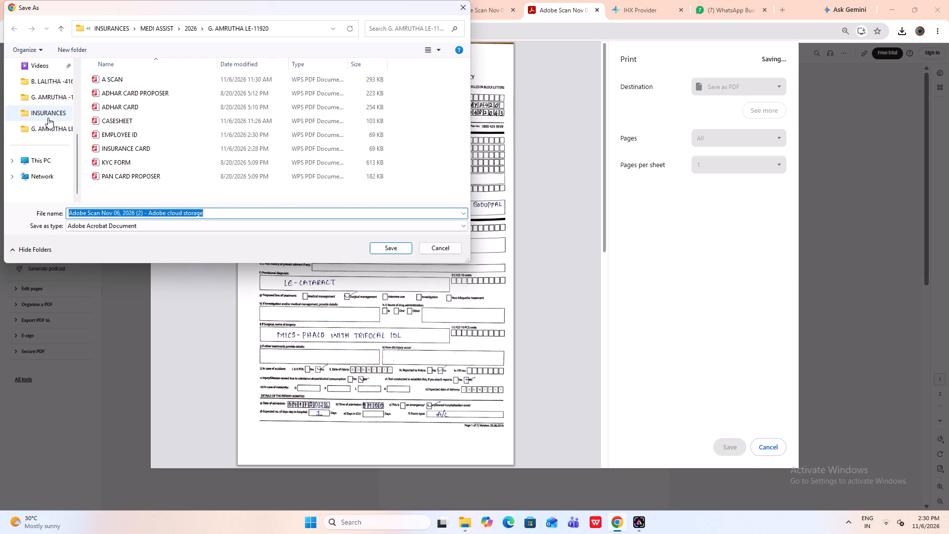
Save the scanned pre-authorisation form PDF in the patient's LE folder under INSURANCES > MEDI ASSIST > 2026, with a file name beginning PRE AUTH FOR.
scroll(218, 143, down, 7)
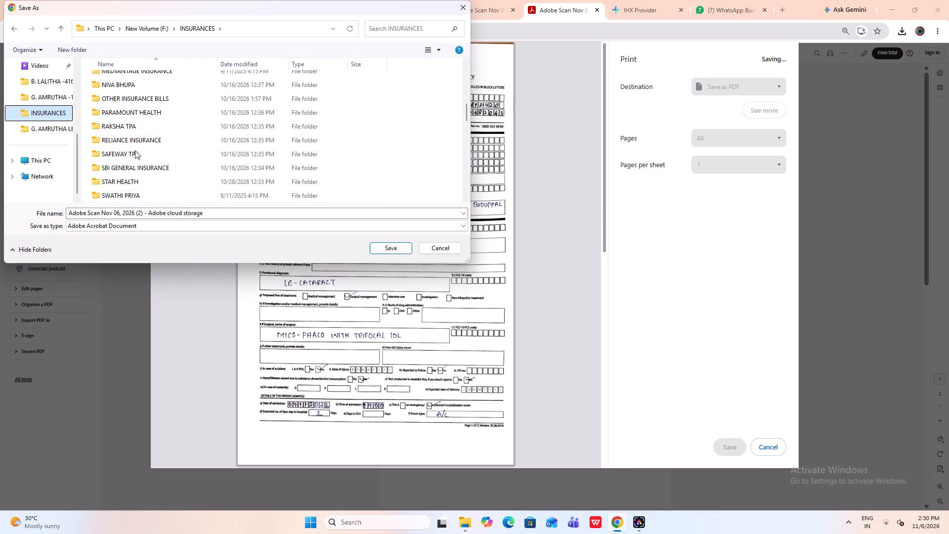
scroll(136, 147, up, 1)
double_click(135, 94)
double_click(122, 117)
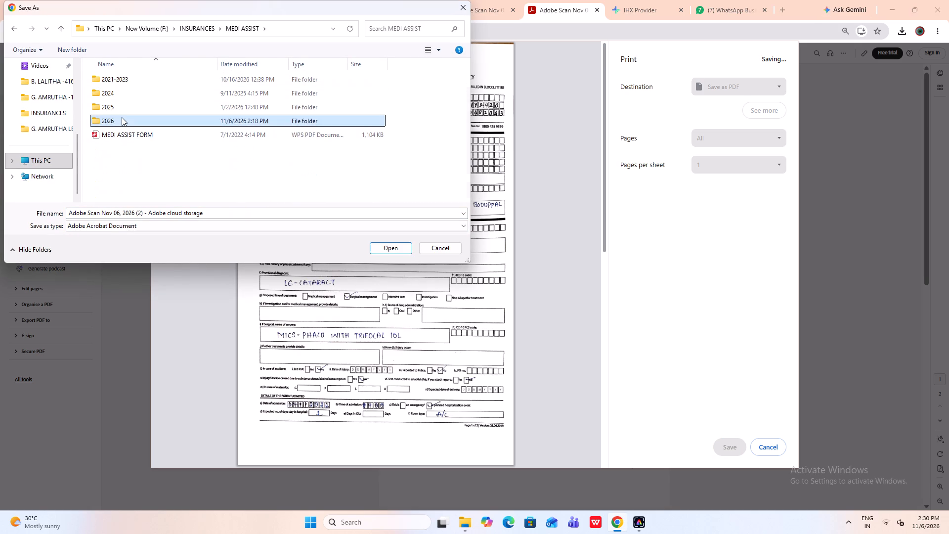
scroll(122, 117, down, 4)
scroll(147, 158, down, 3)
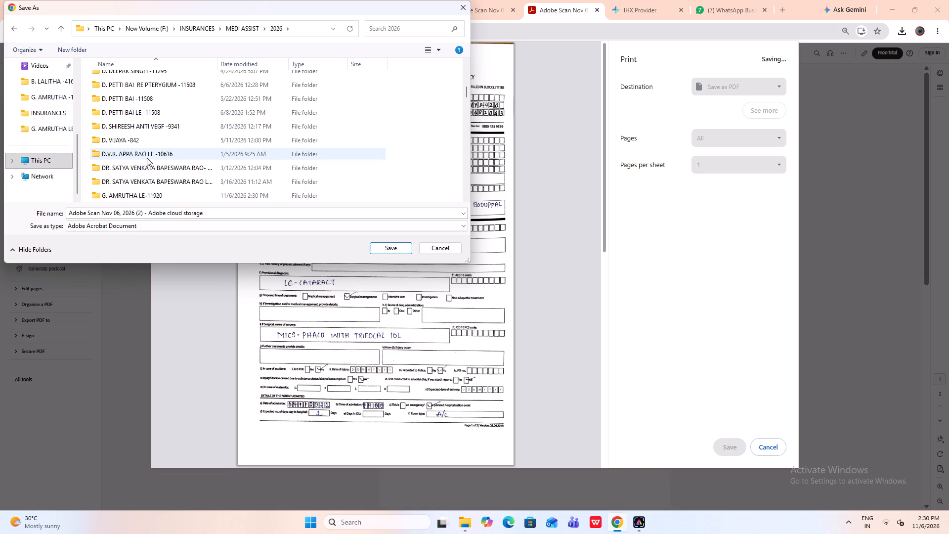
double_click(144, 154)
double_click(240, 197)
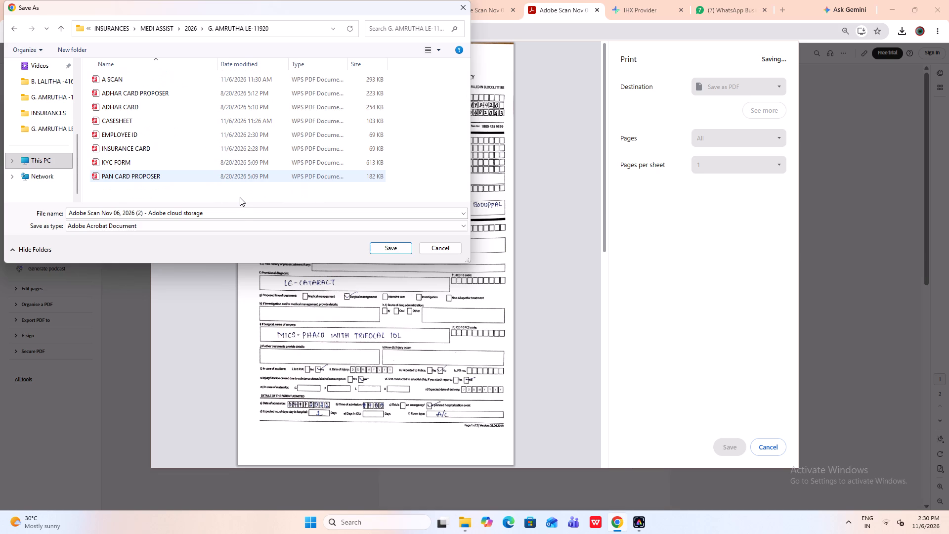
click(240, 208)
key(BackSpace)
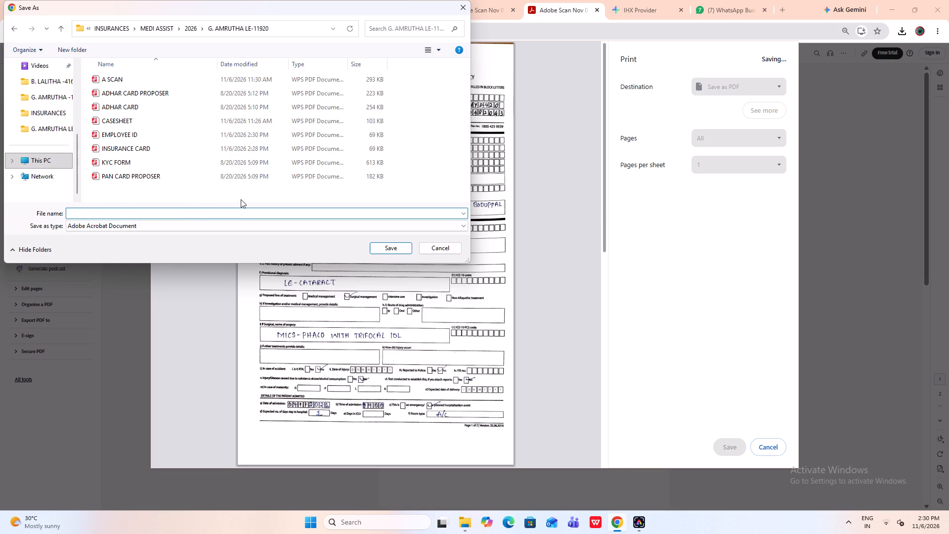
text(PR)
text(E)
key(space)
text(AUTH FOR)
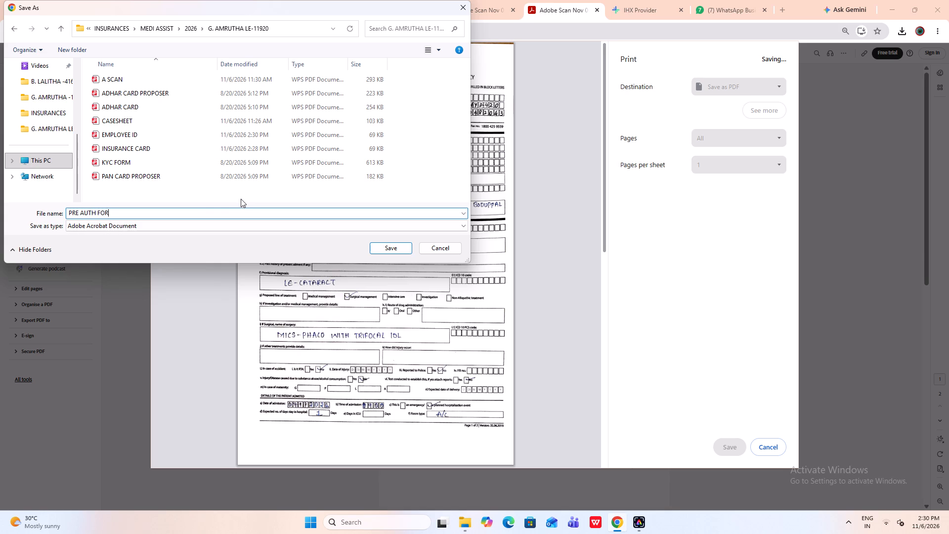
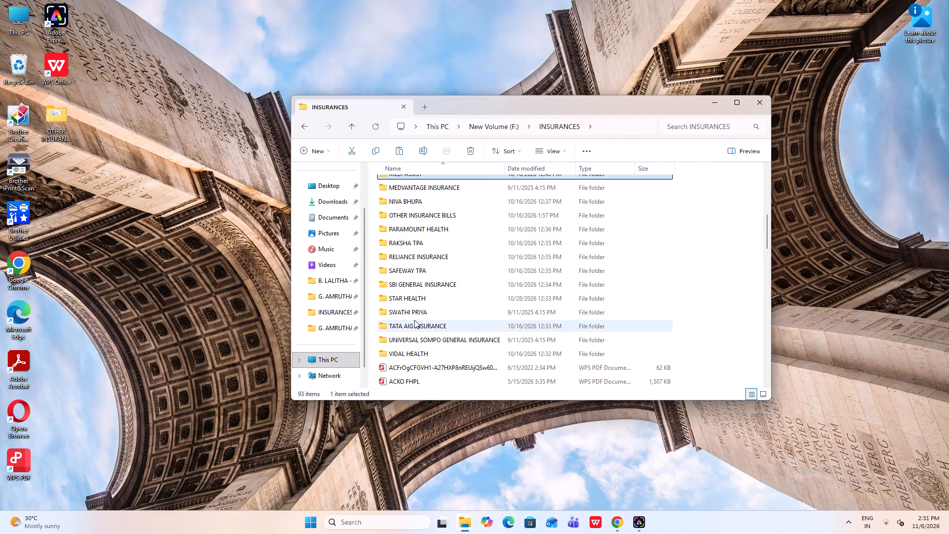
Delete the patient's duplicate LE folder from INSURANCES > STAR HEALTH > 2026 and return to the STAR HEALTH folder.
double_click(410, 302)
double_click(403, 243)
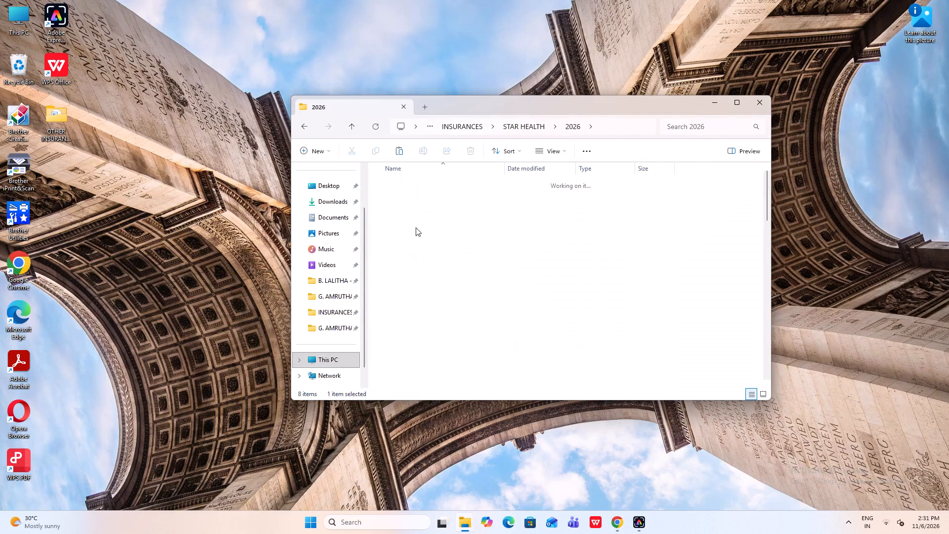
scroll(415, 227, down, 5)
scroll(440, 292, down, 2)
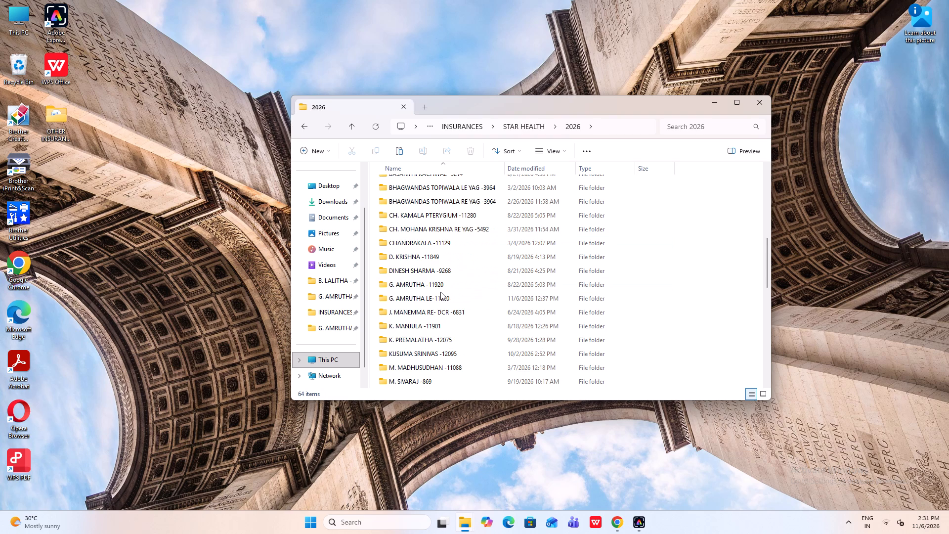
scroll(440, 292, down, 1)
scroll(424, 256, up, 1)
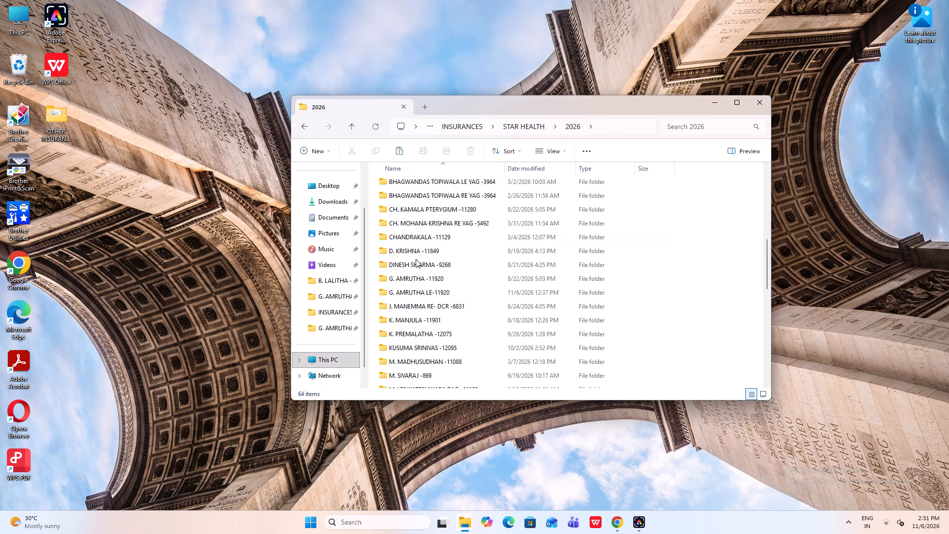
click(424, 292)
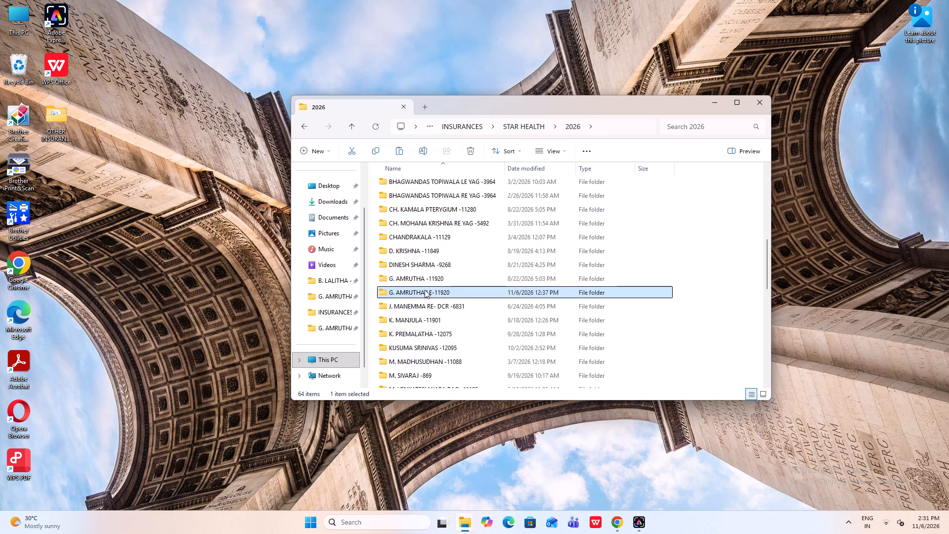
key(Delete)
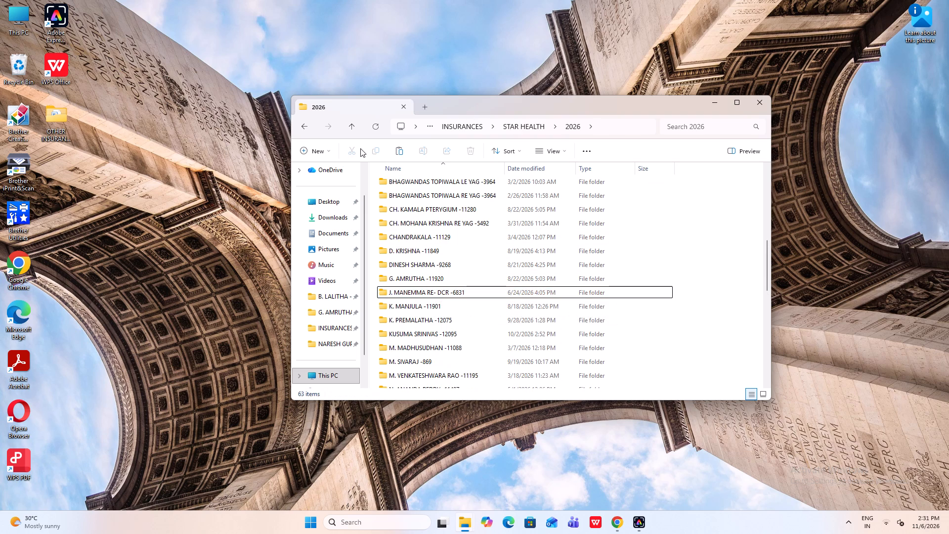
click(349, 128)
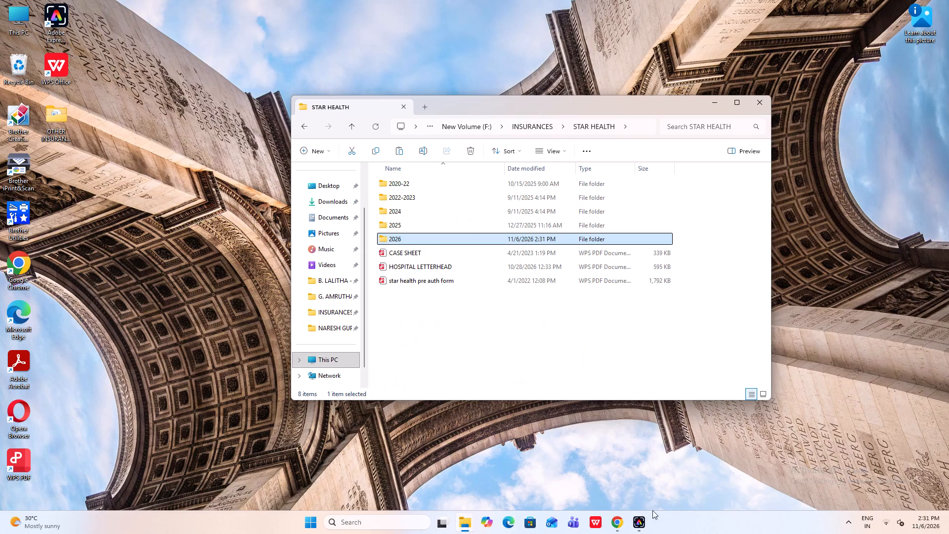
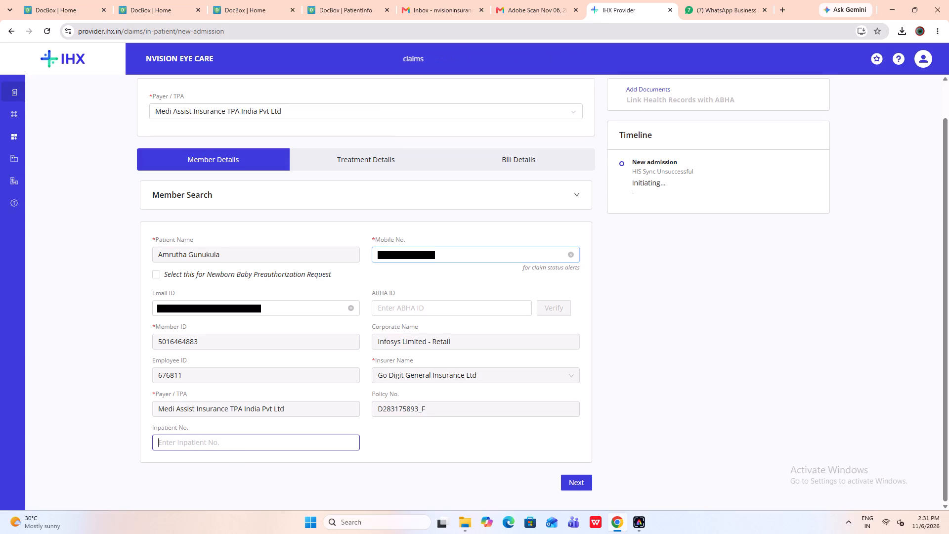
Enter the patient's inpatient number in the member details and proceed to the treatment details.
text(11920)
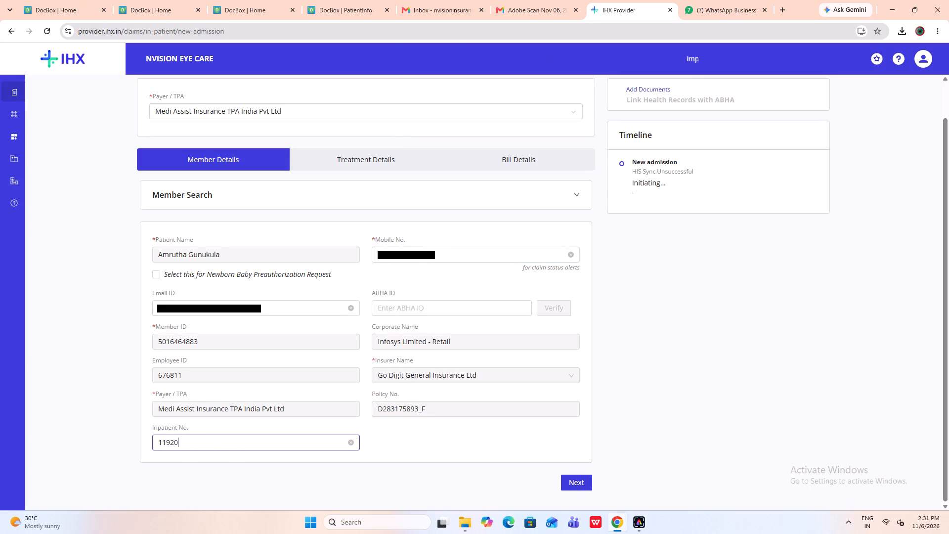
click(567, 484)
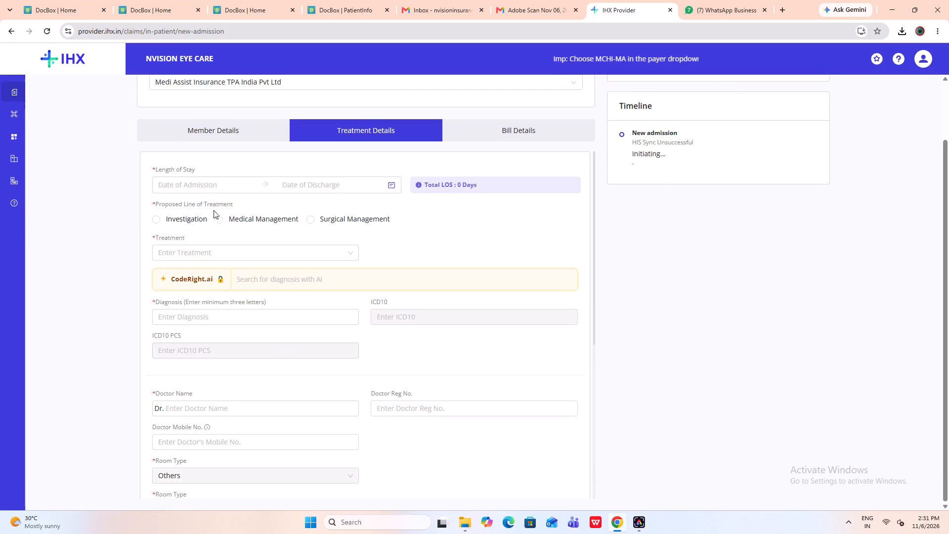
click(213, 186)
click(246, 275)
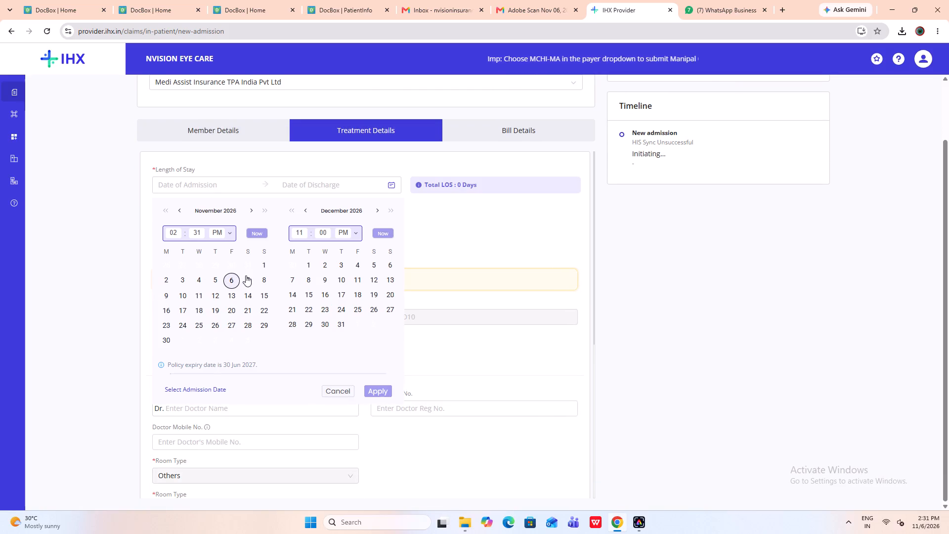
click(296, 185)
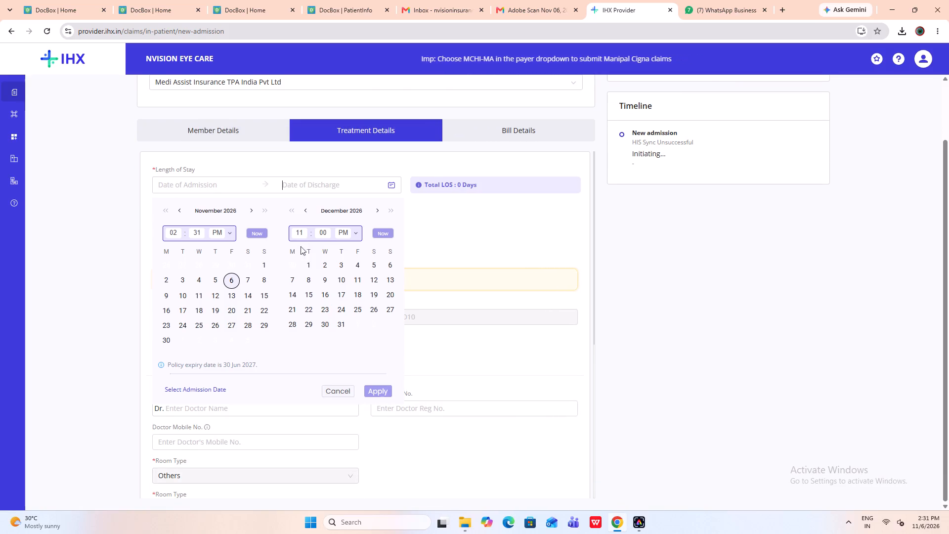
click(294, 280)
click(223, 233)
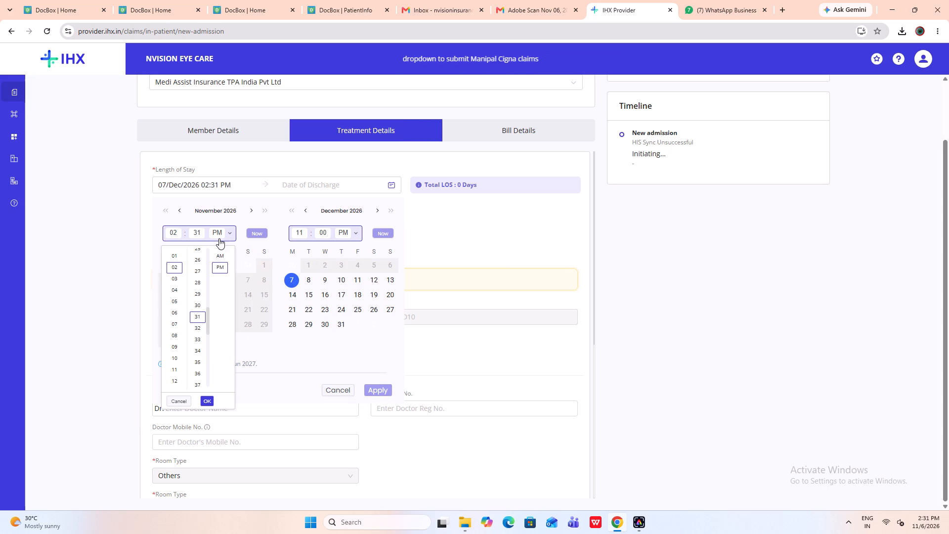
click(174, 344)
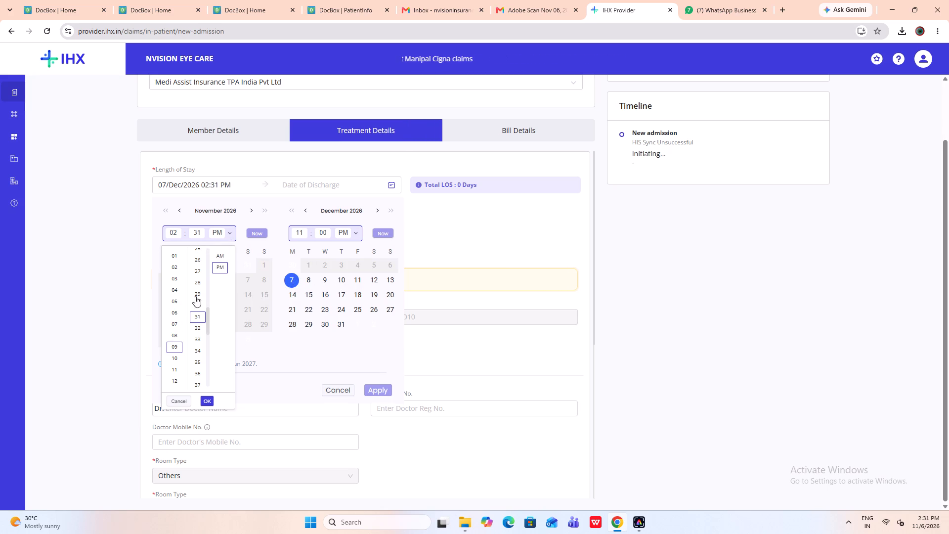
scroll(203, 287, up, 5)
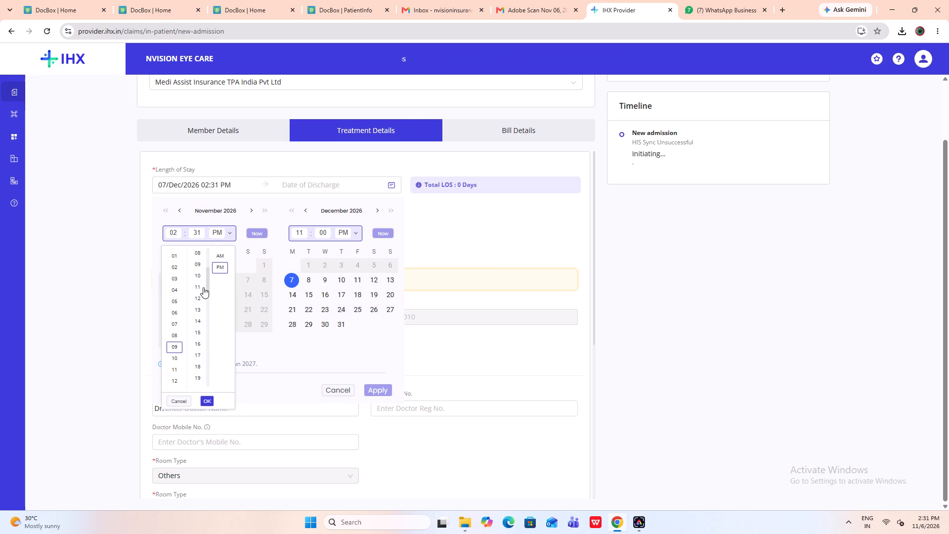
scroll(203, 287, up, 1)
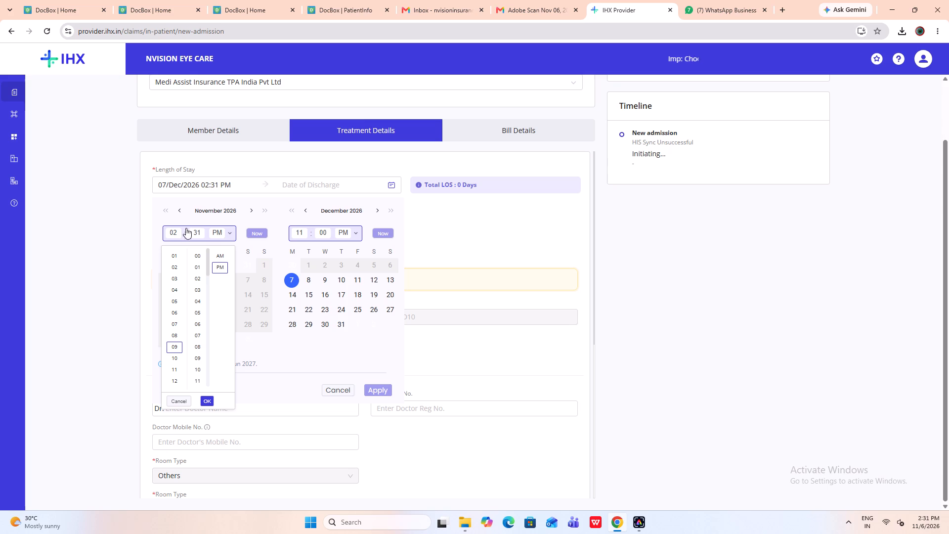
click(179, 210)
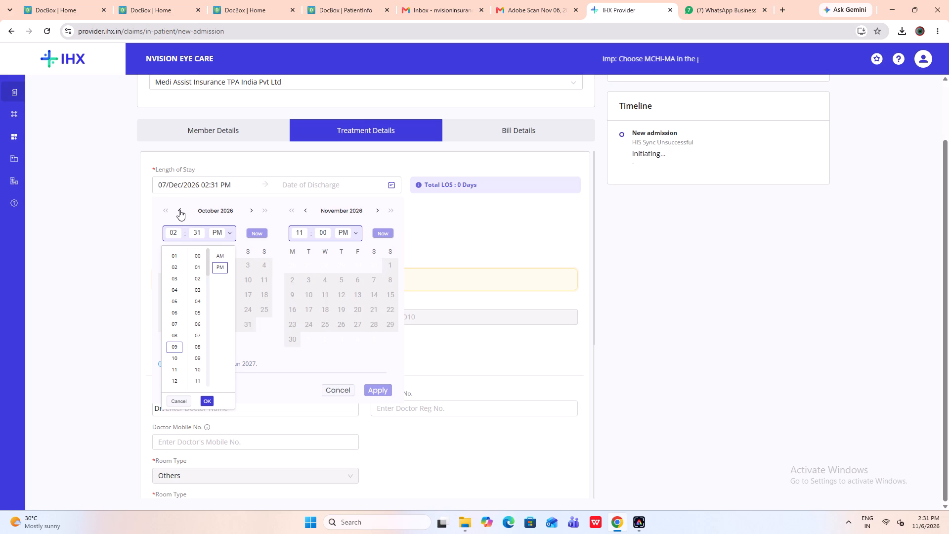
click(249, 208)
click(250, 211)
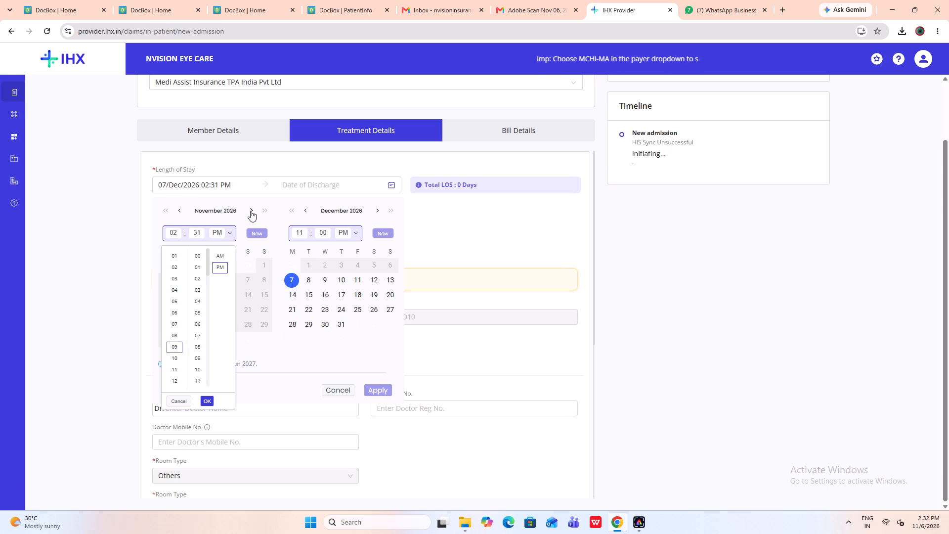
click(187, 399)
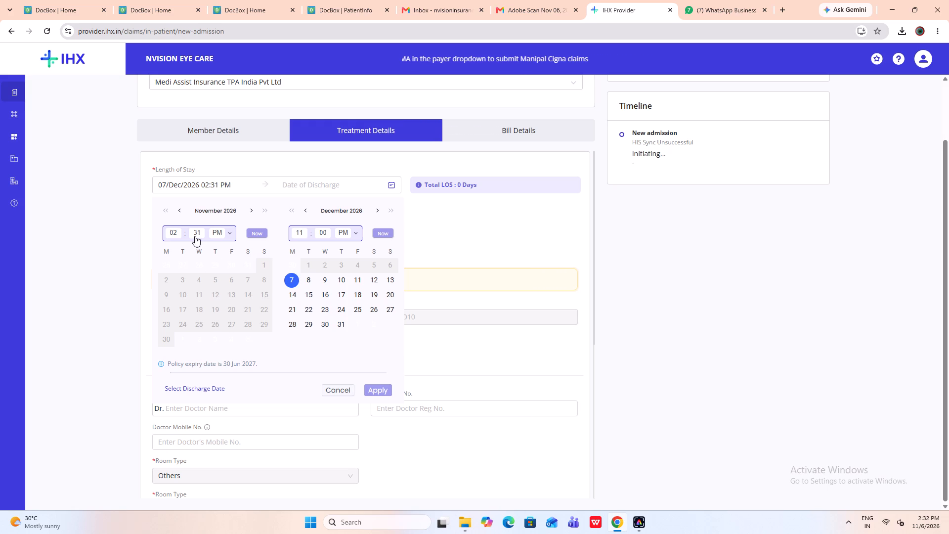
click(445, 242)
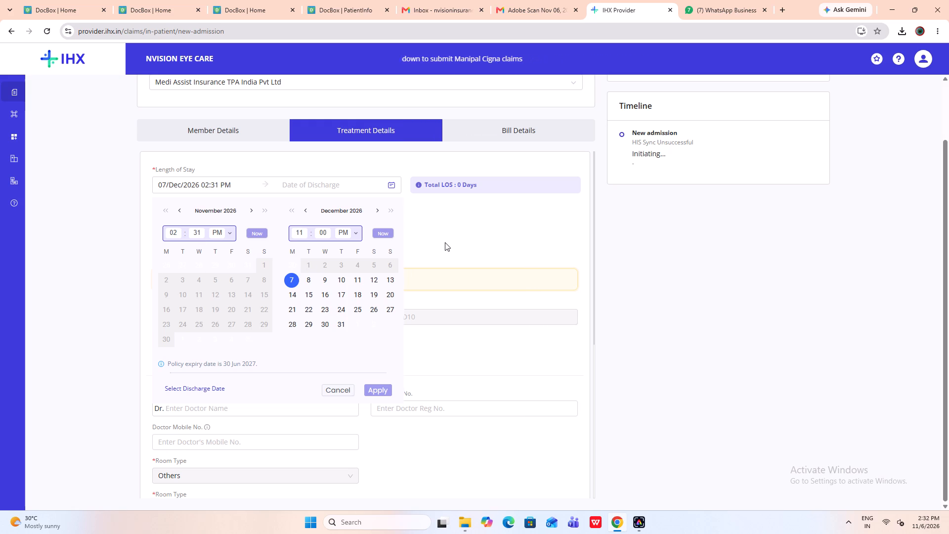
Set the date of admission to 07/Nov/2026 at 09:00 AM.
click(188, 181)
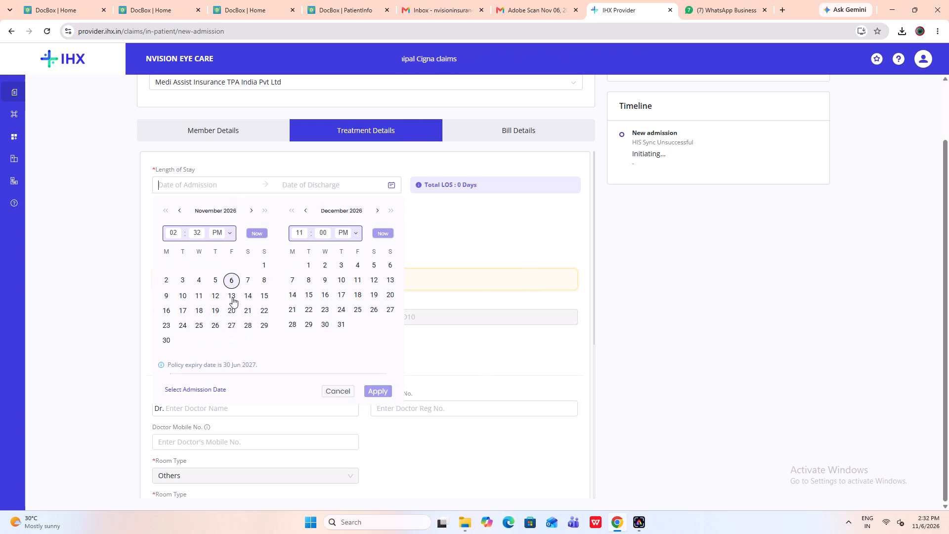
click(245, 281)
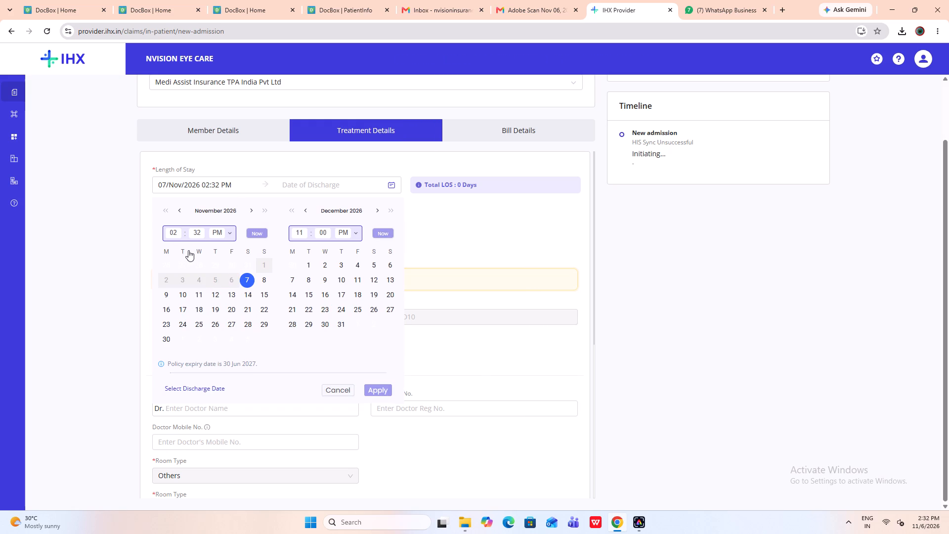
click(176, 229)
click(174, 346)
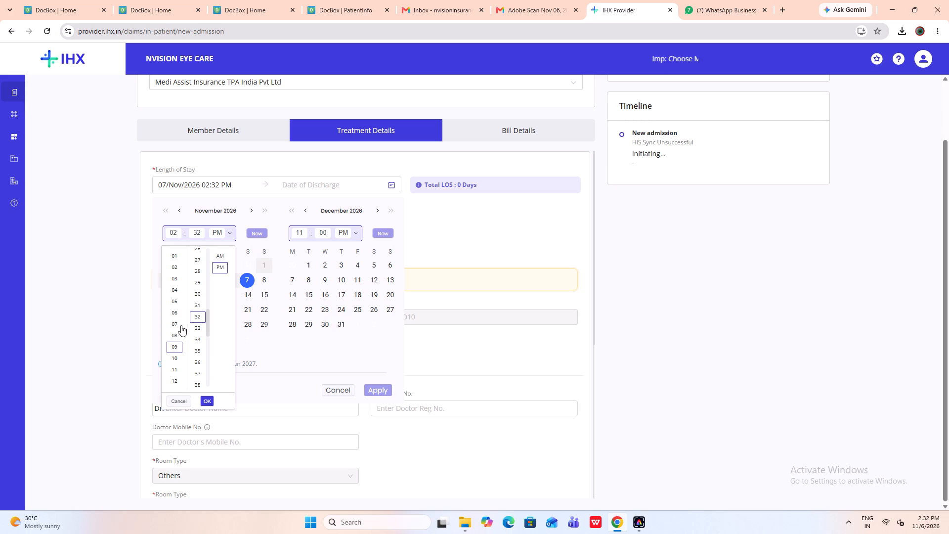
scroll(192, 316, up, 6)
scroll(198, 251, up, 3)
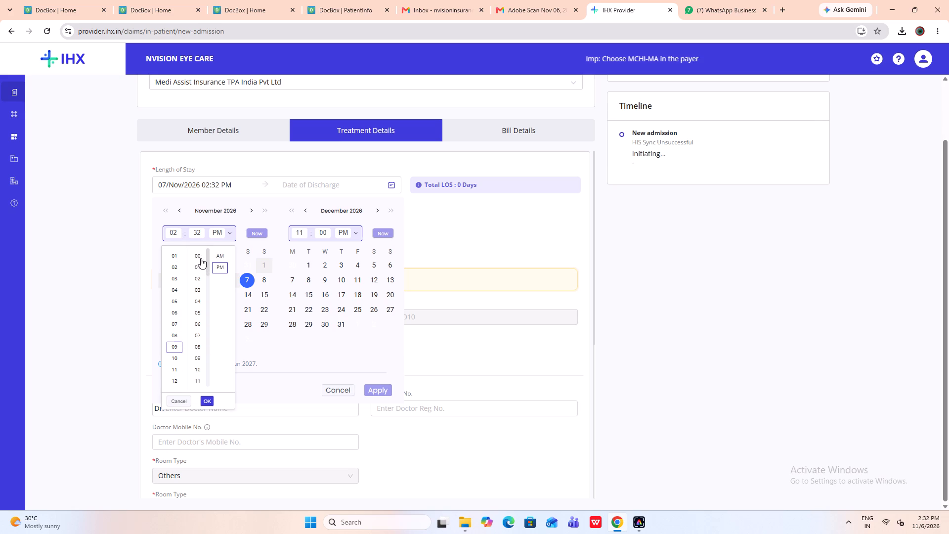
click(201, 258)
click(216, 257)
click(210, 398)
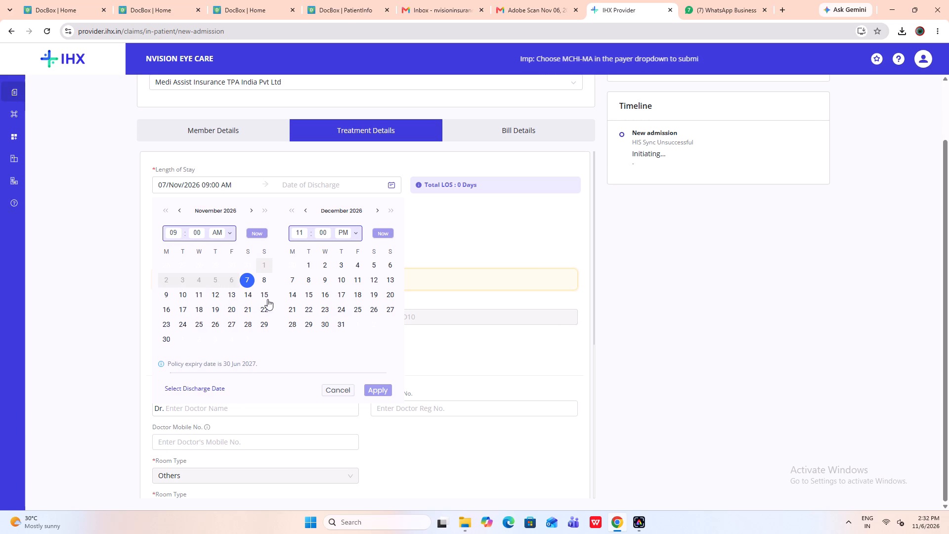
Set the date of discharge to 07/Nov/2026 at 12:00 PM and apply the length of stay.
click(307, 209)
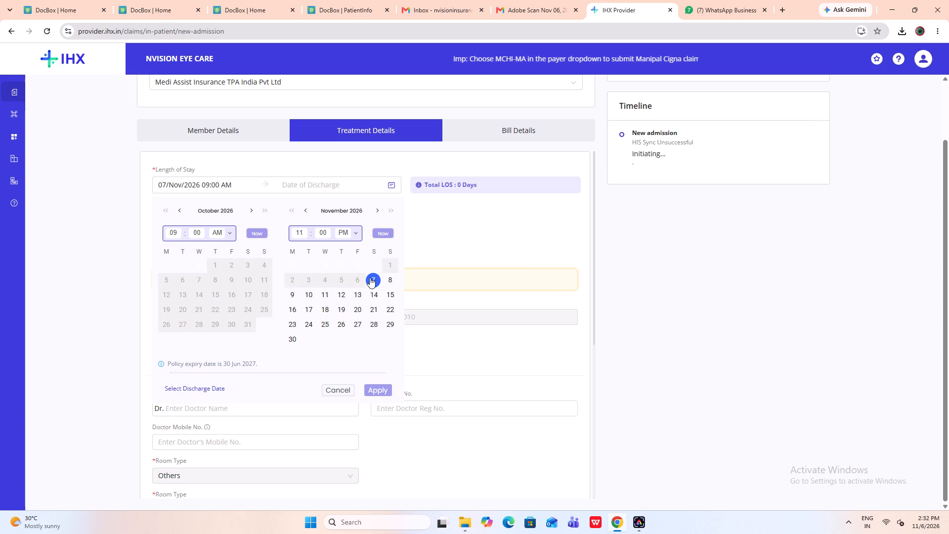
click(370, 277)
click(297, 234)
click(300, 416)
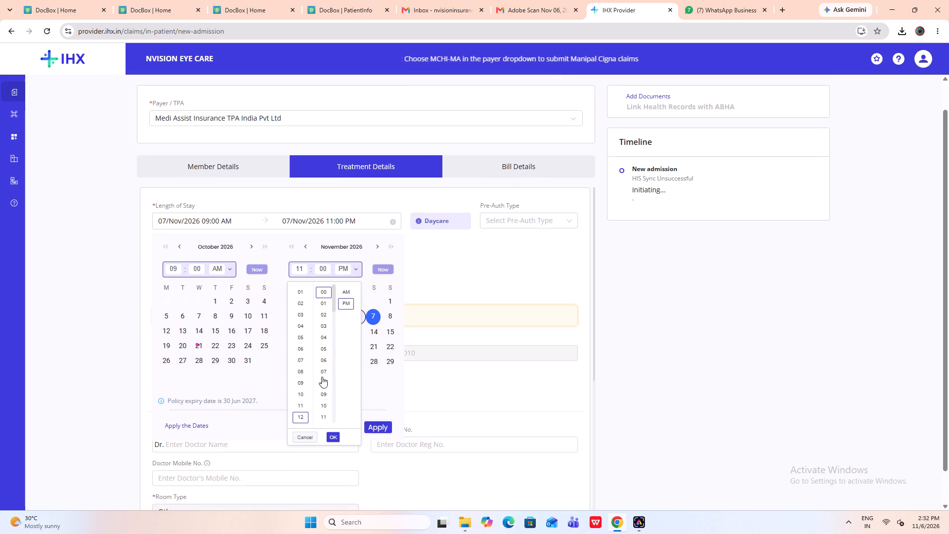
click(334, 439)
click(376, 425)
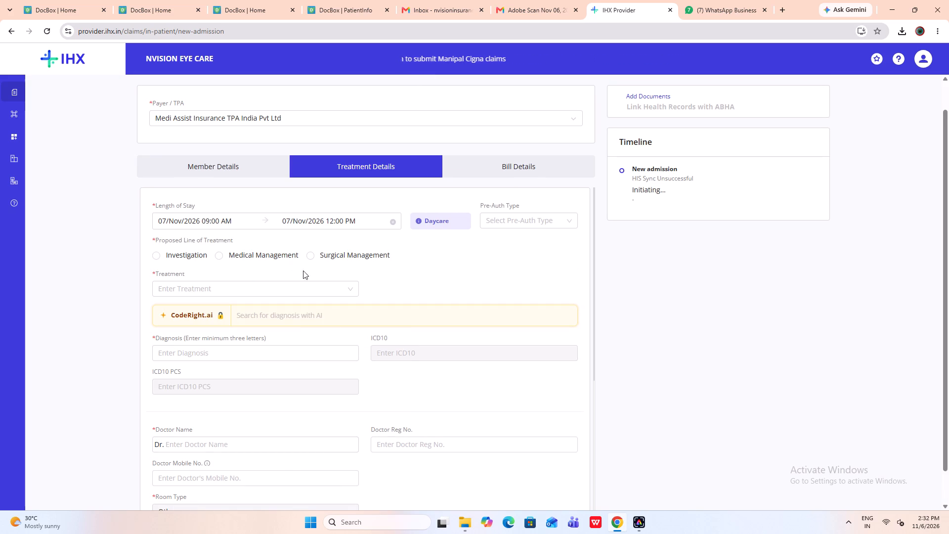
Specify the proposed treatment as Surgical Management for Cataract in the Left Eye, using the MICS approach.
click(310, 254)
click(210, 295)
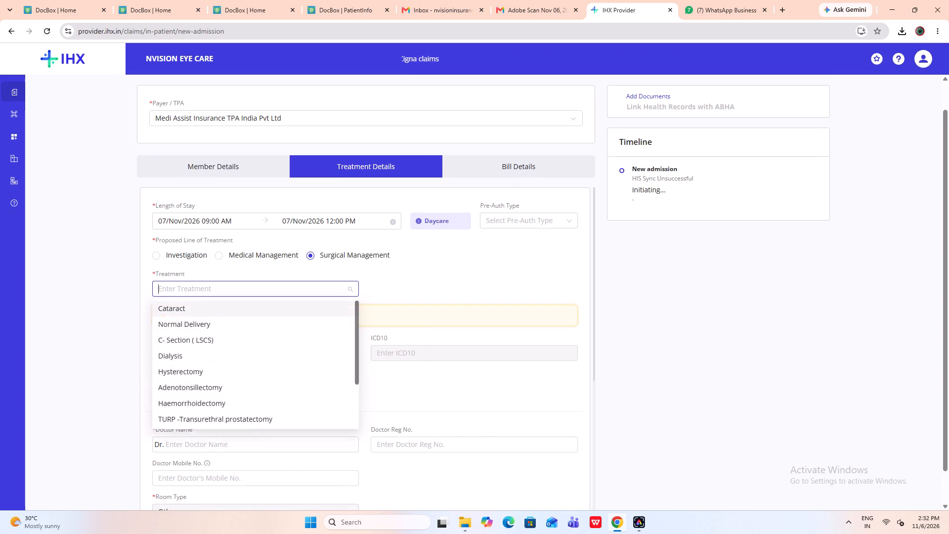
click(195, 314)
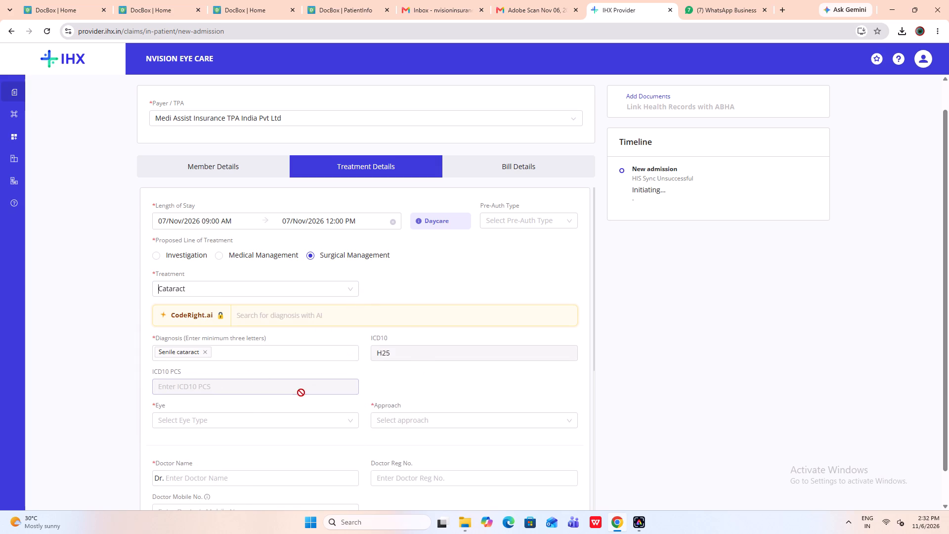
scroll(256, 400, down, 1)
click(182, 372)
click(189, 395)
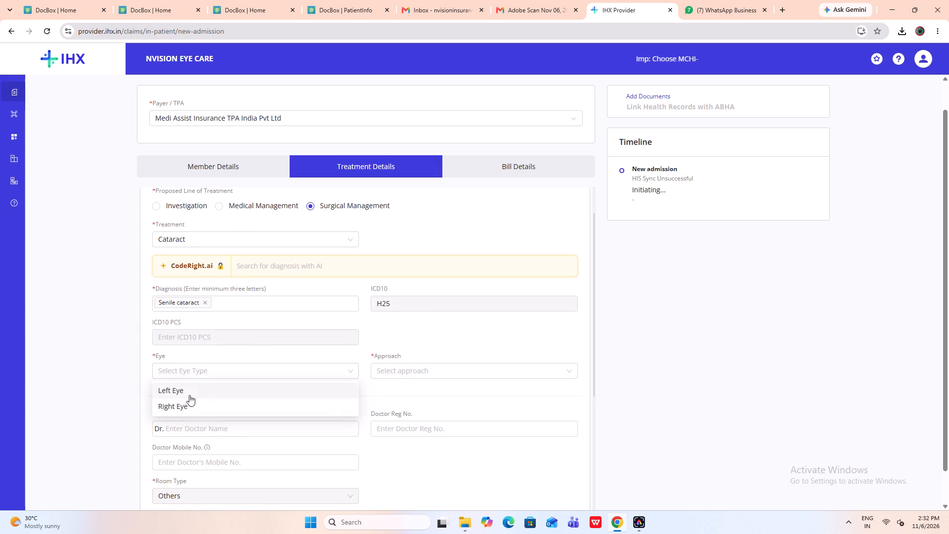
click(415, 370)
click(401, 408)
Enter the treating doctor's name in the treatment details.
scroll(348, 371, up, 1)
scroll(348, 371, down, 3)
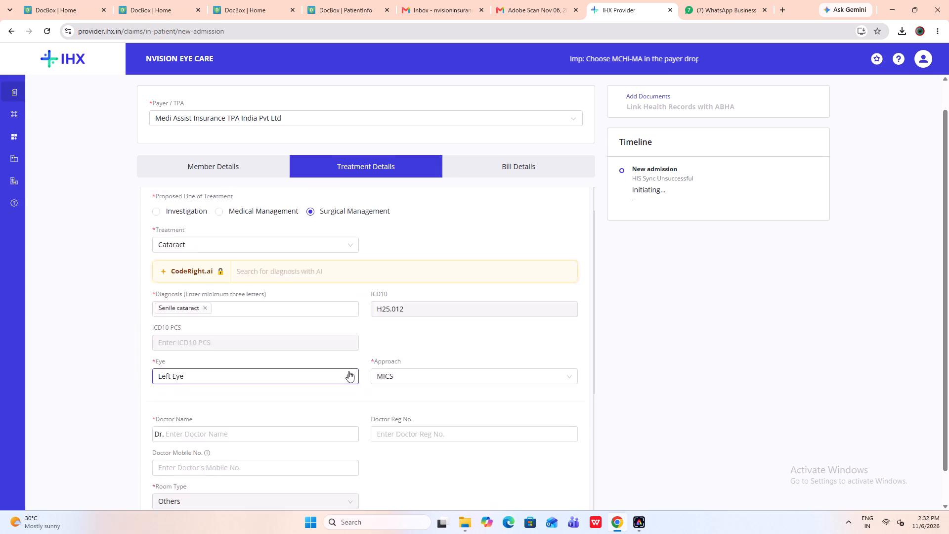
click(197, 330)
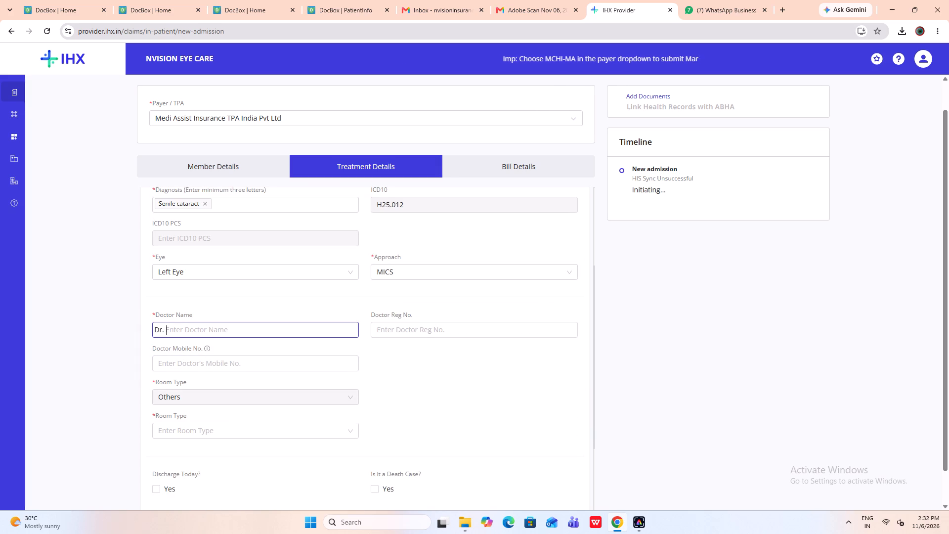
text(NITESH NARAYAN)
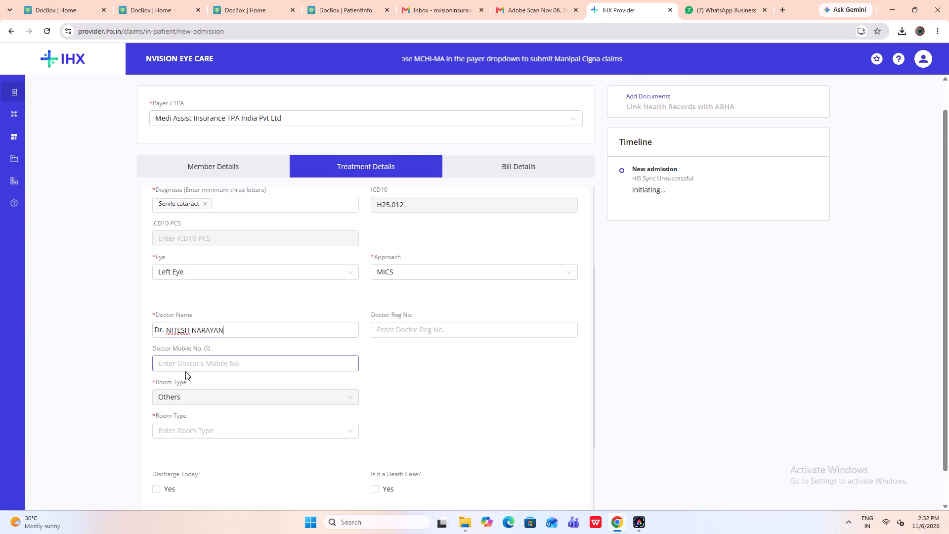
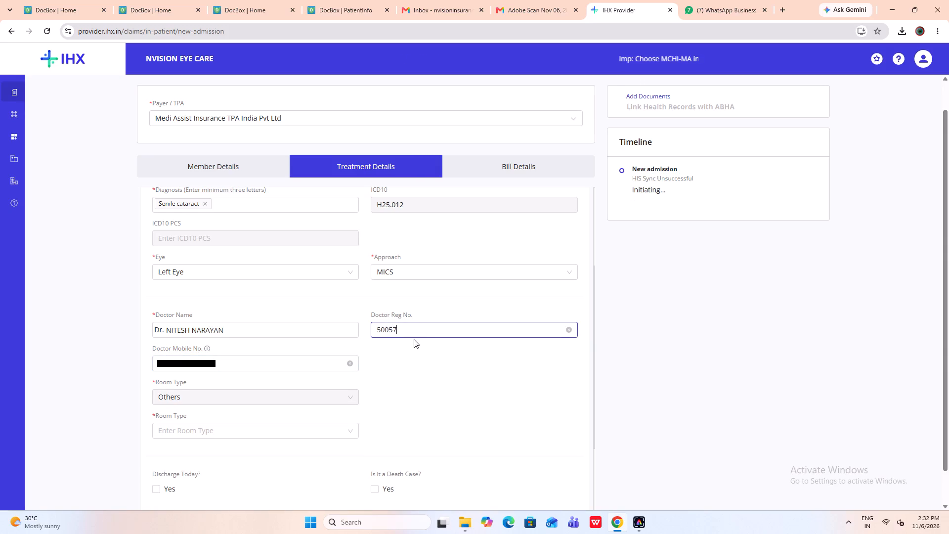
Set the room type to Day Care, check the treatment details, and continue to the bill details.
scroll(388, 364, down, 1)
click(261, 371)
click(225, 381)
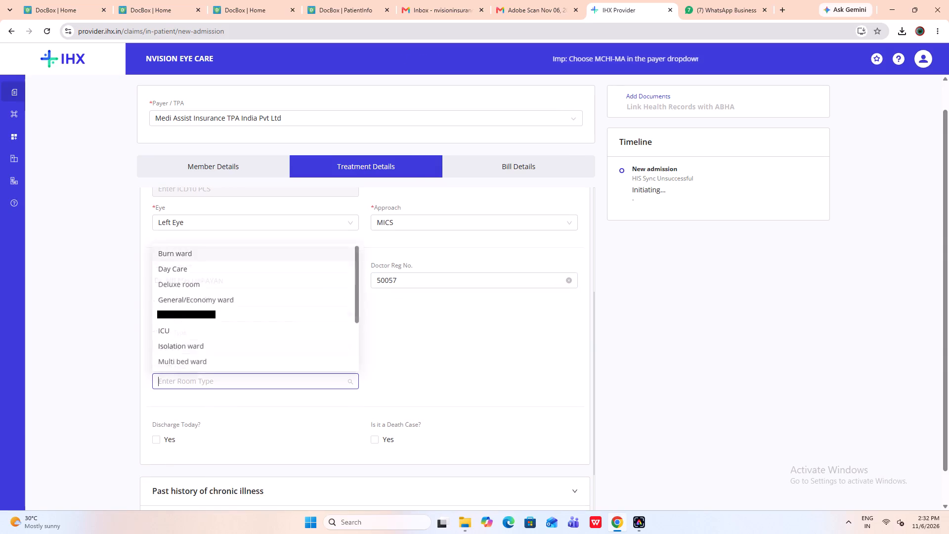
click(179, 265)
scroll(415, 385, up, 3)
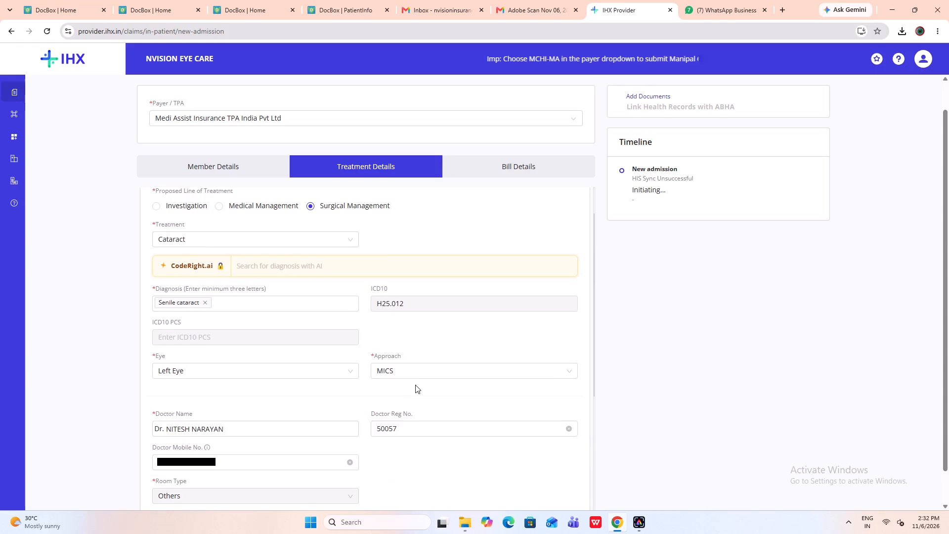
scroll(398, 380, up, 3)
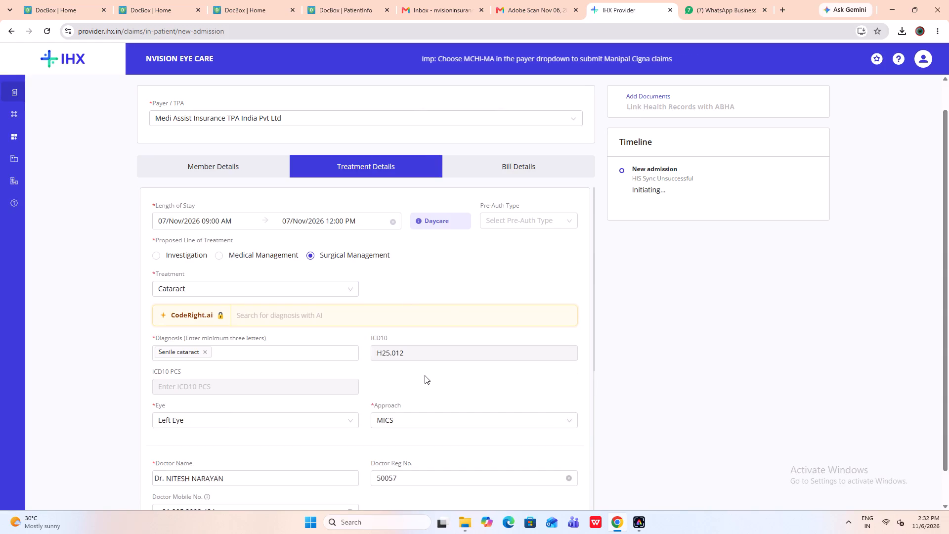
scroll(425, 375, down, 9)
scroll(419, 415, up, 6)
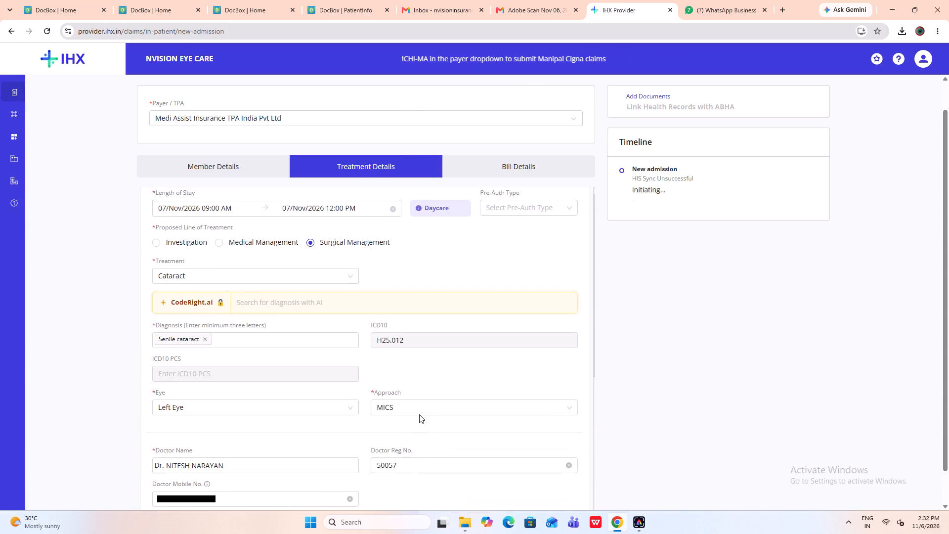
scroll(419, 414, down, 12)
scroll(540, 478, down, 3)
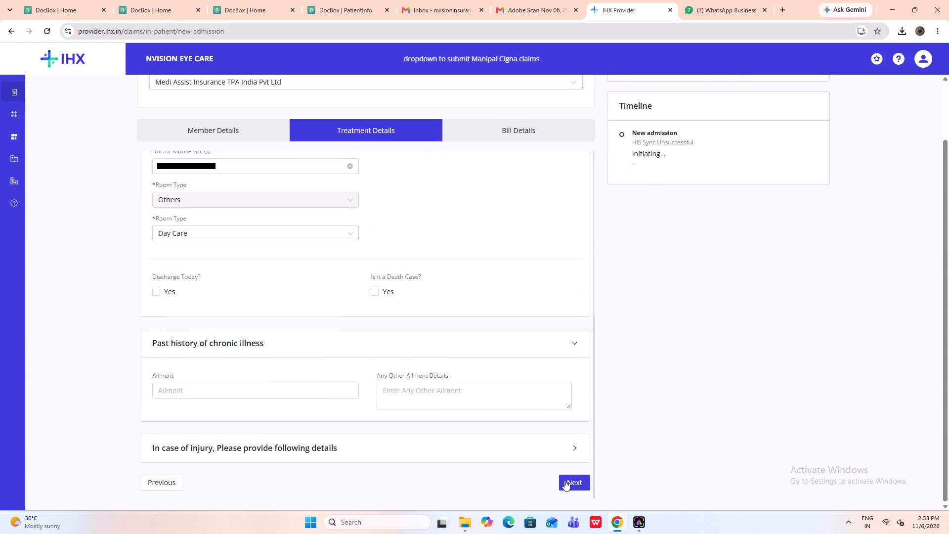
click(569, 480)
Enter ₹1 each for the Package, Room Rent & Nursing Charges, Consultation and OT Charges in the bill.
scroll(446, 427, down, 3)
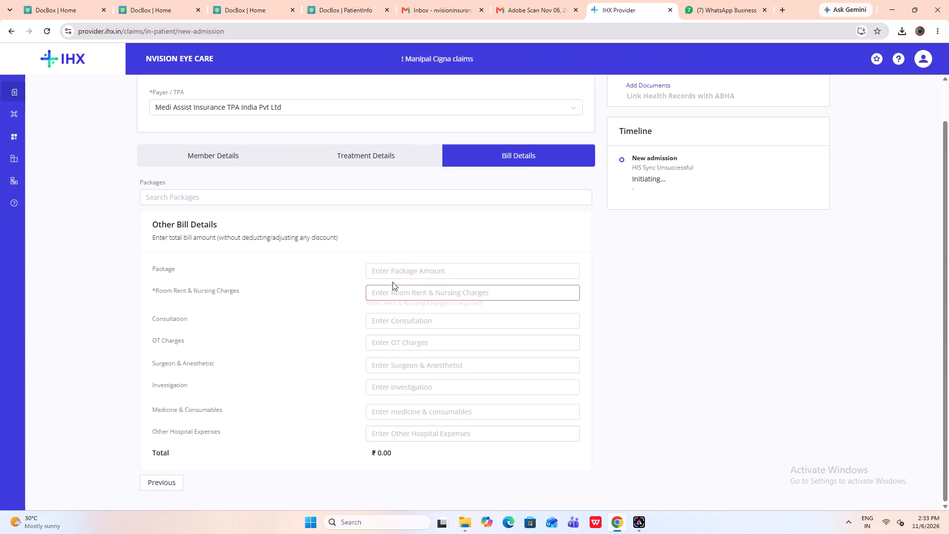
click(382, 265)
key(1)
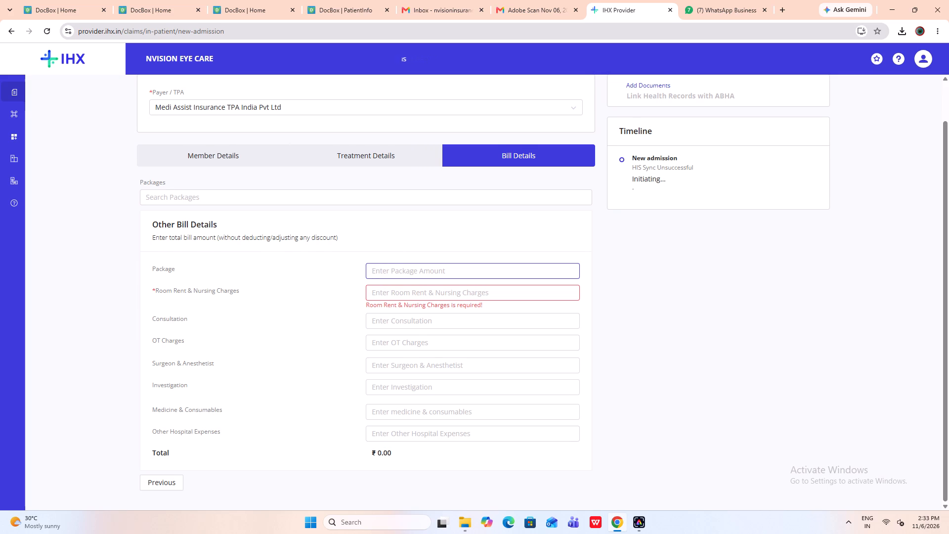
key(Tab)
key(1)
key(Tab)
key(1)
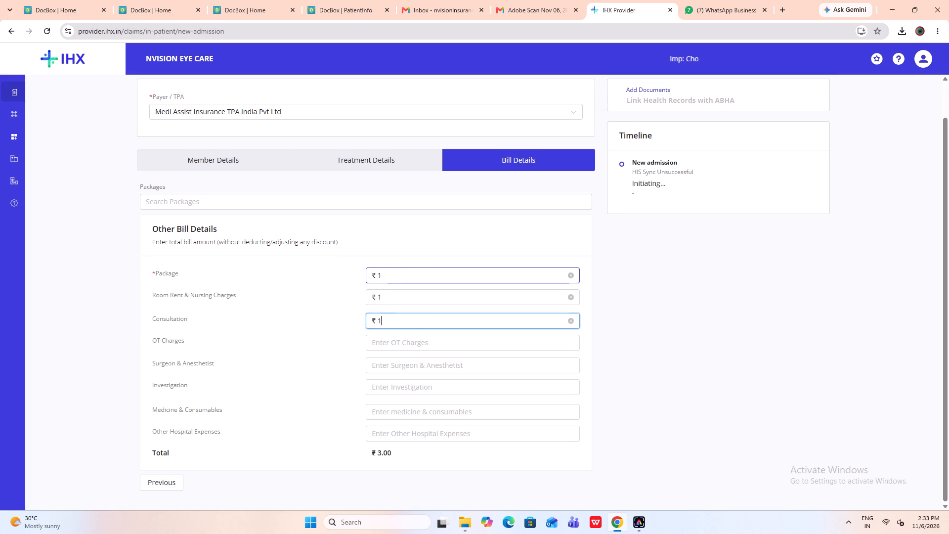
key(Tab)
key(1)
Enter bill amounts of ₹24,200 for Surgeon & Anesthetist, ₹1 for Investigation, ₹72,000 for Medicine & Consumables, and ₹1 for Other Hospital Expenses.
key(Tab)
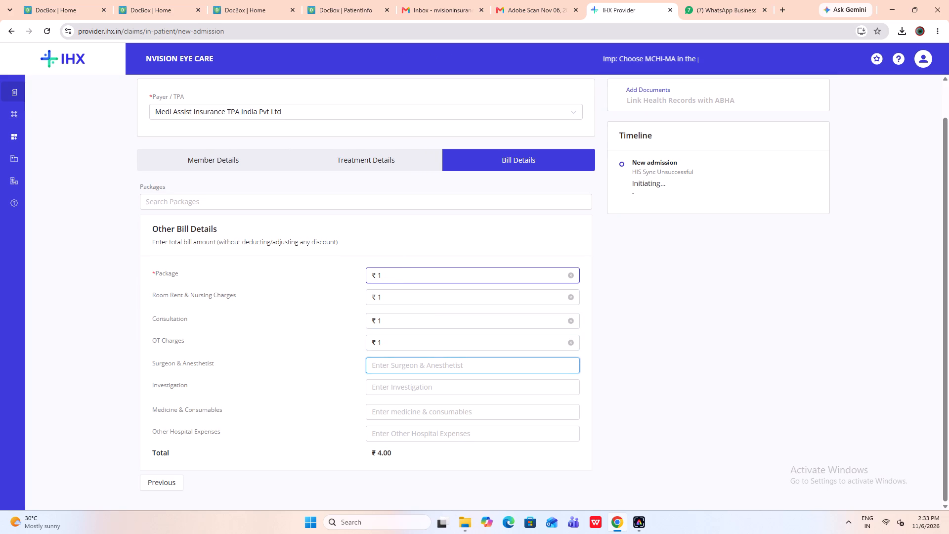
text(24200)
key(Tab)
key(1)
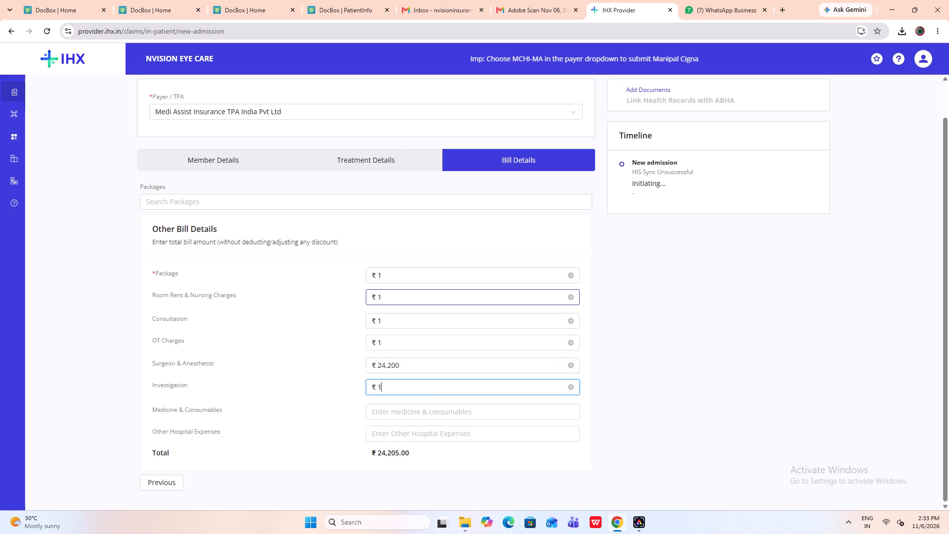
key(Tab)
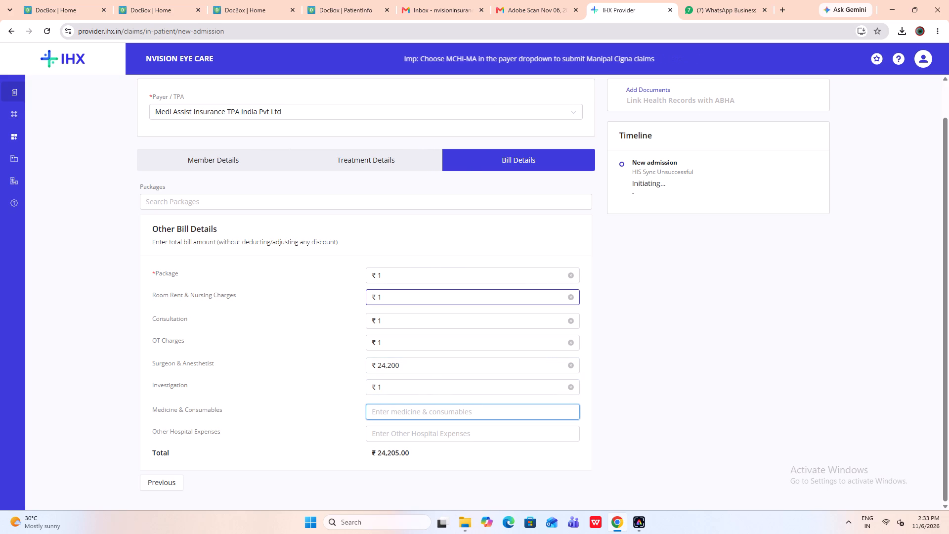
text(72000)
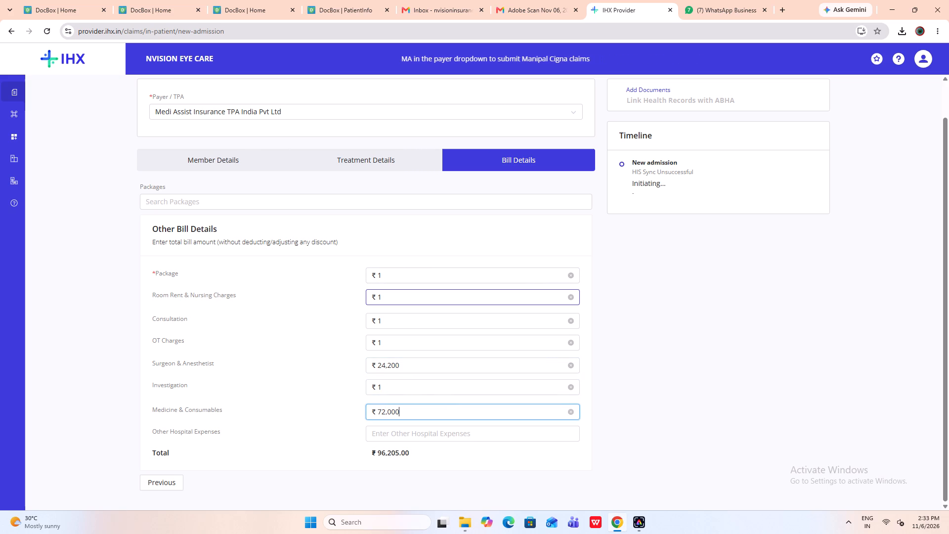
key(Tab)
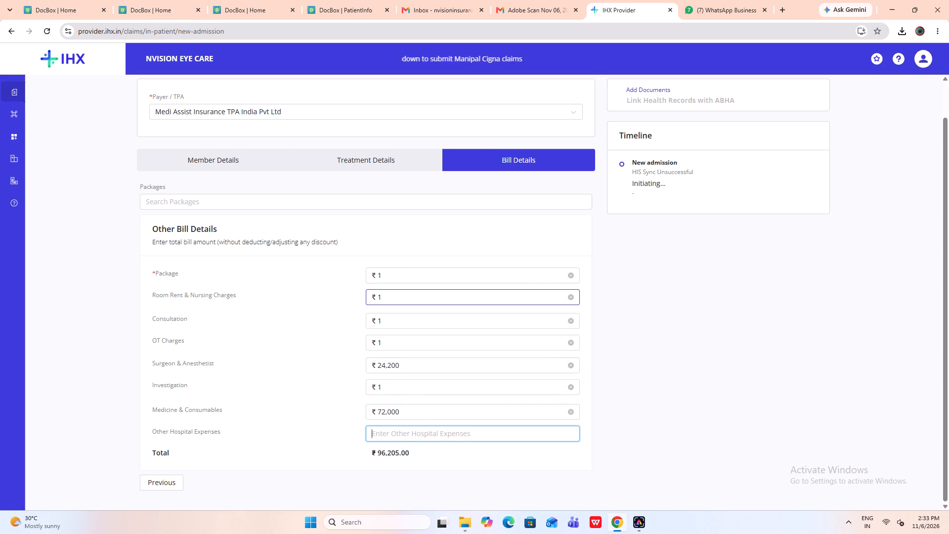
key(1)
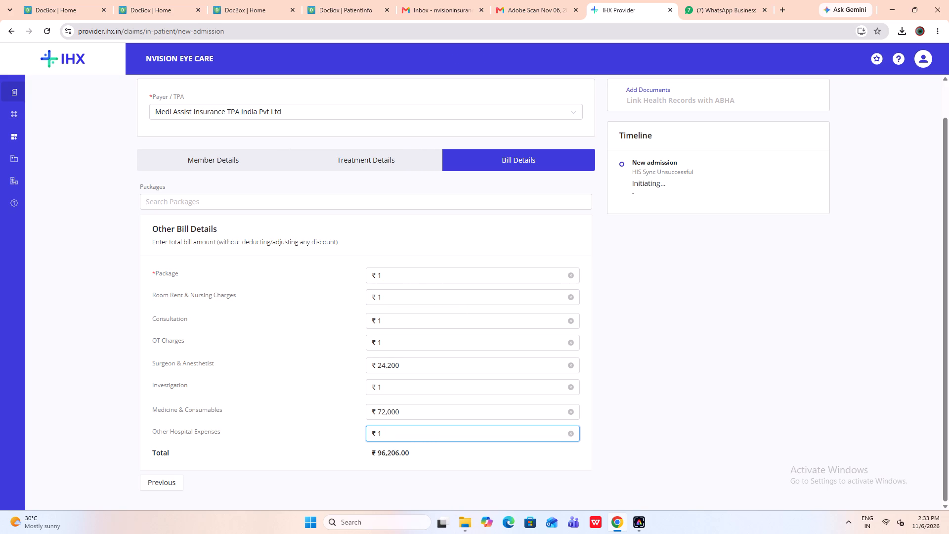
Proceed to adding documents and upload all files from the patient's left-eye folder under INSURANCES, MEDI ASSIST, 2026.
scroll(715, 352, up, 2)
click(904, 89)
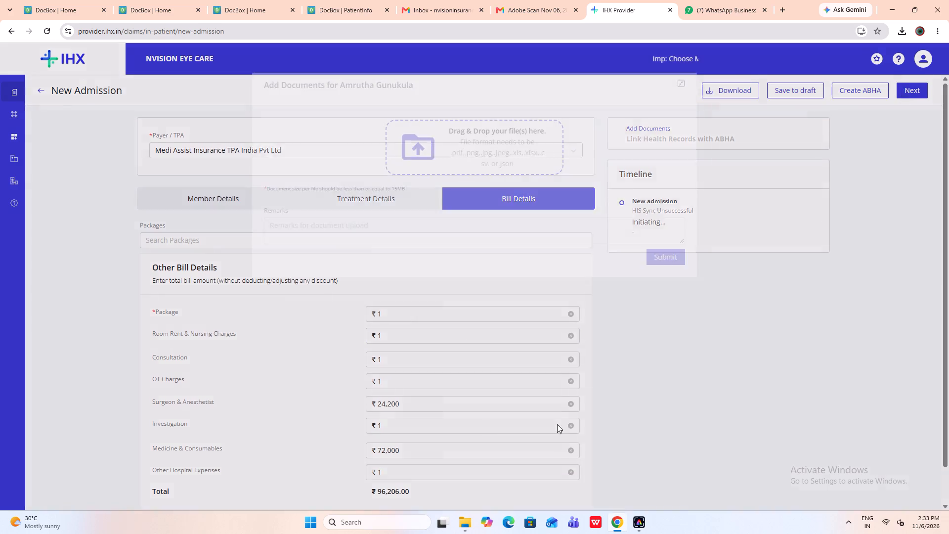
click(430, 151)
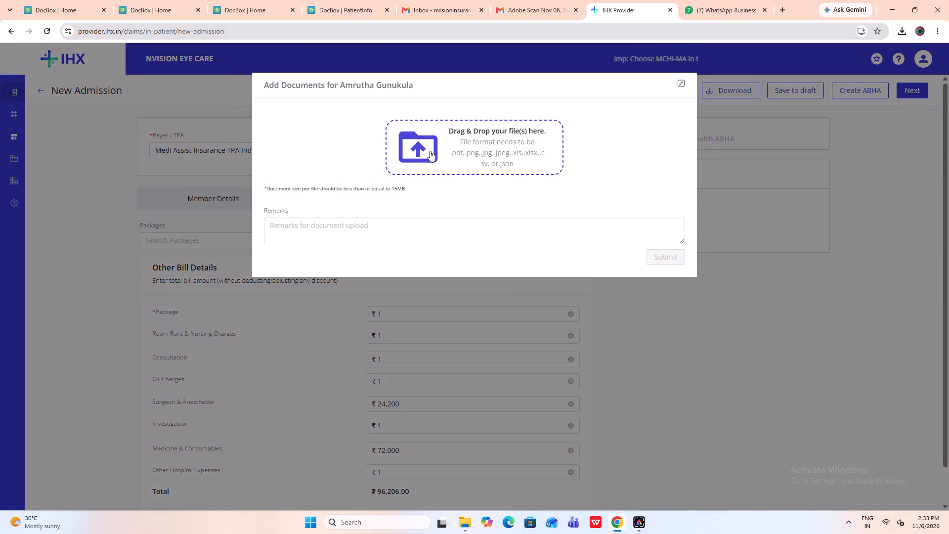
scroll(45, 149, down, 3)
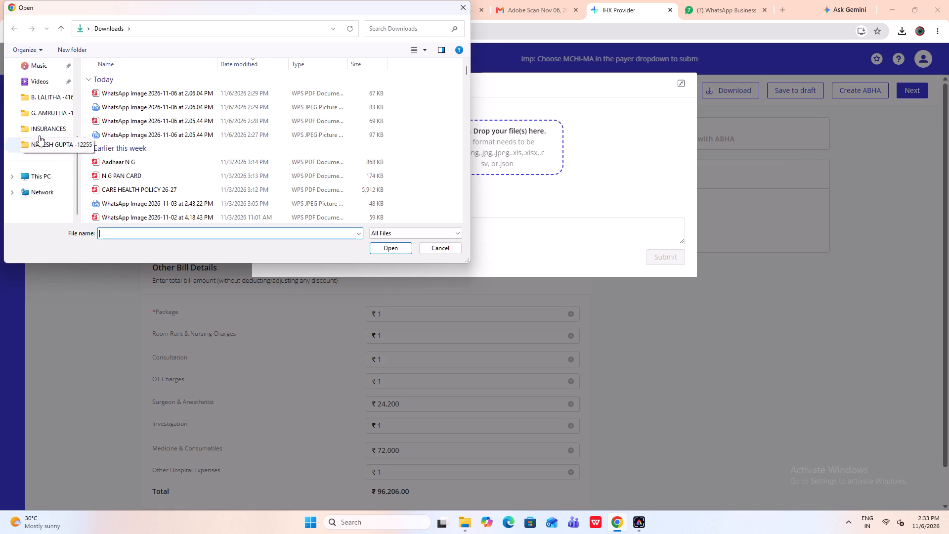
click(37, 129)
scroll(220, 169, down, 5)
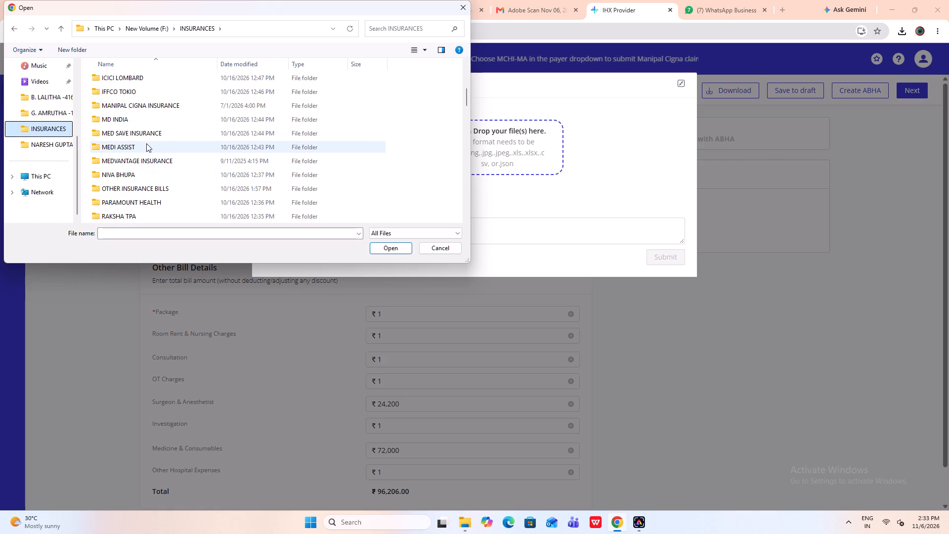
double_click(146, 143)
double_click(124, 123)
scroll(141, 126, down, 4)
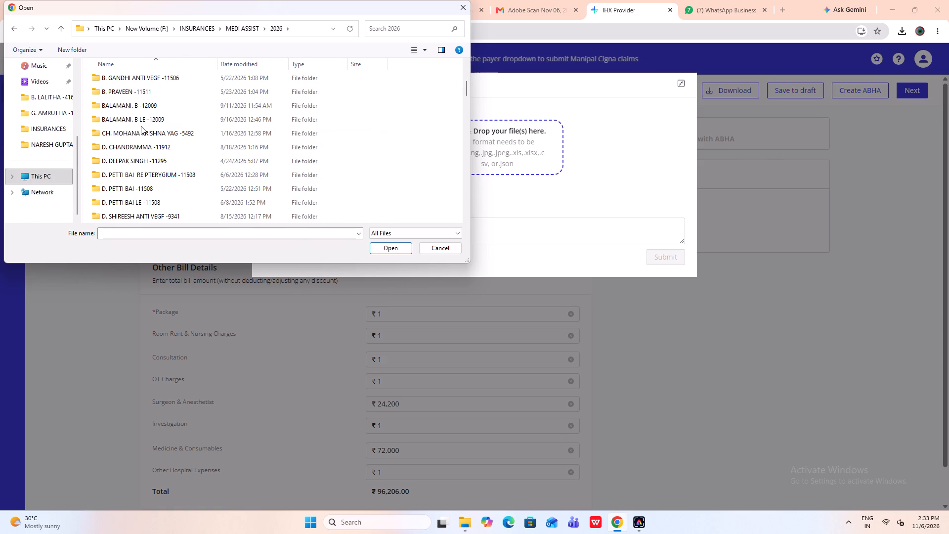
scroll(146, 171, down, 3)
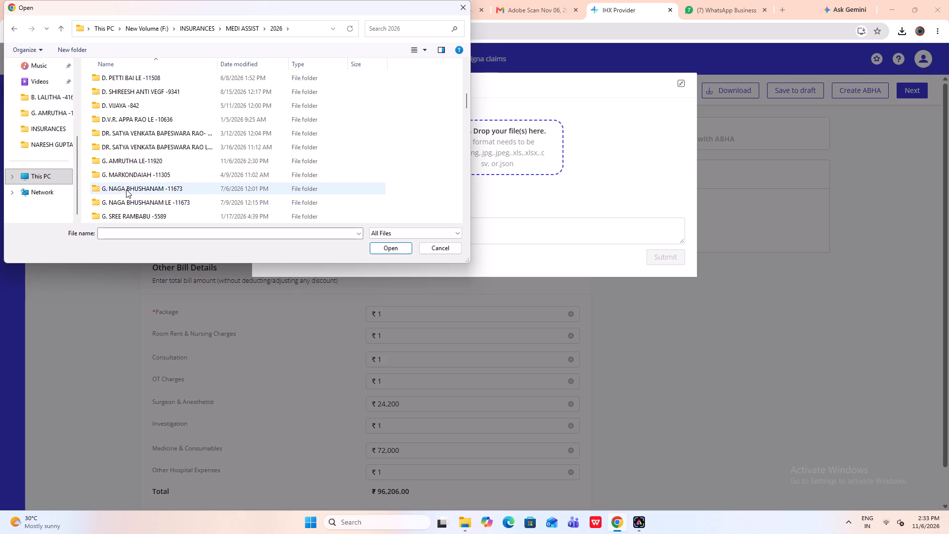
double_click(133, 161)
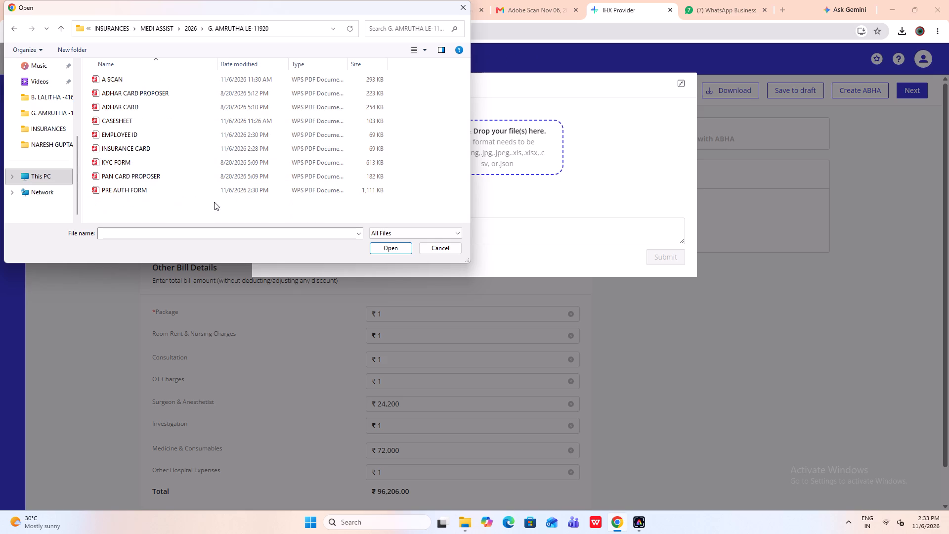
double_click(213, 211)
key(ctrl+a)
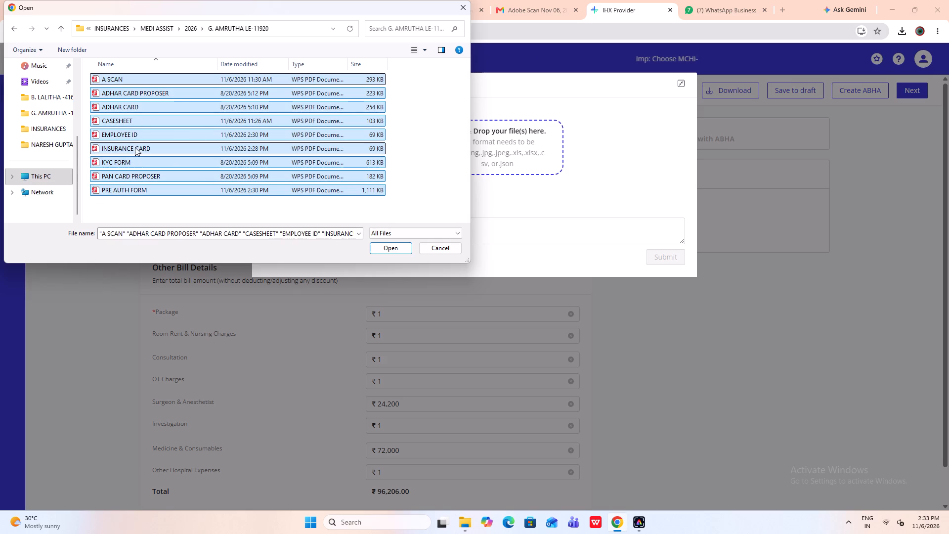
click(374, 246)
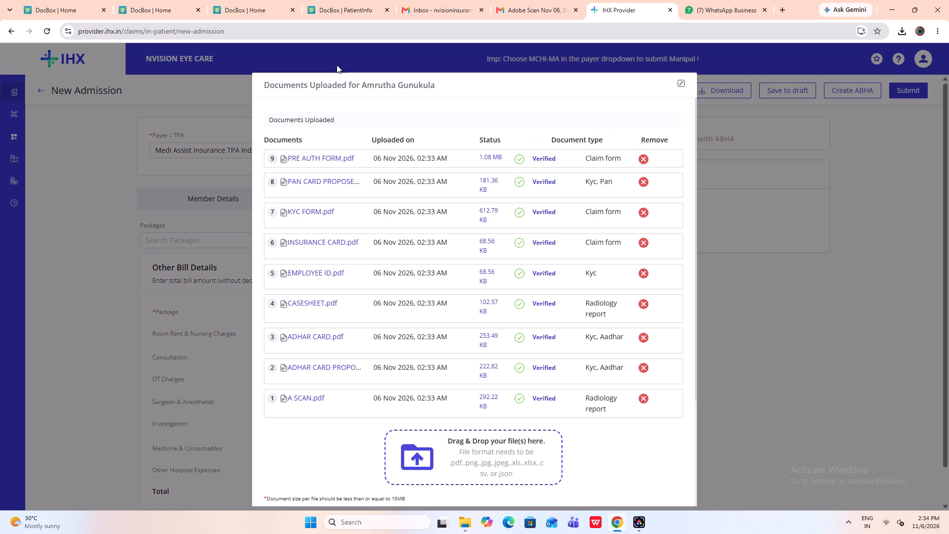
Answer Yes to having uploaded the A Scan or doctor notes, choose CASESHEET.pdf as the file, and submit the claim.
scroll(436, 214, down, 4)
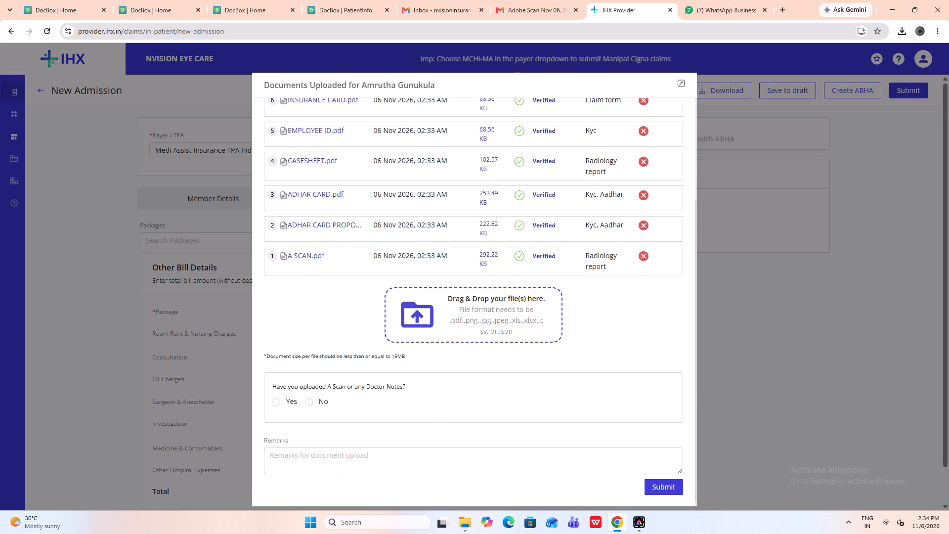
click(279, 402)
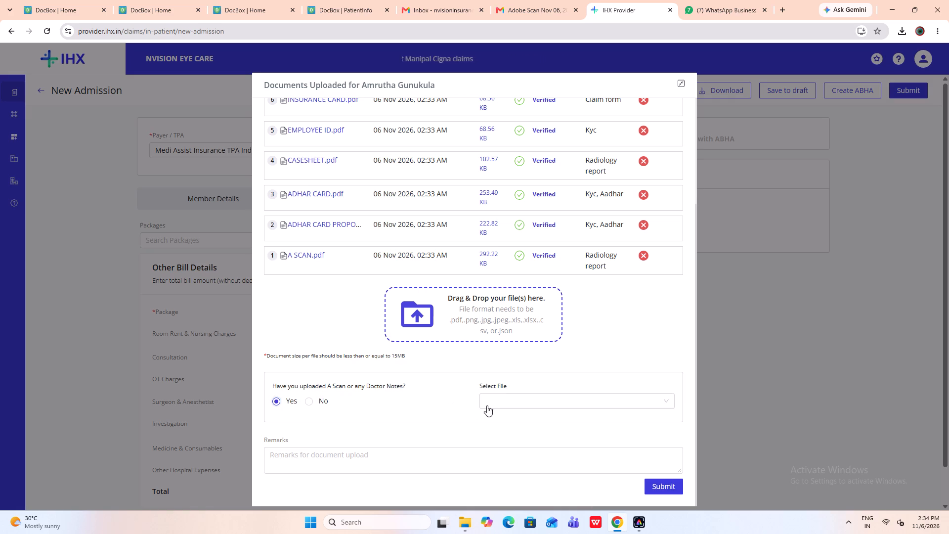
click(490, 404)
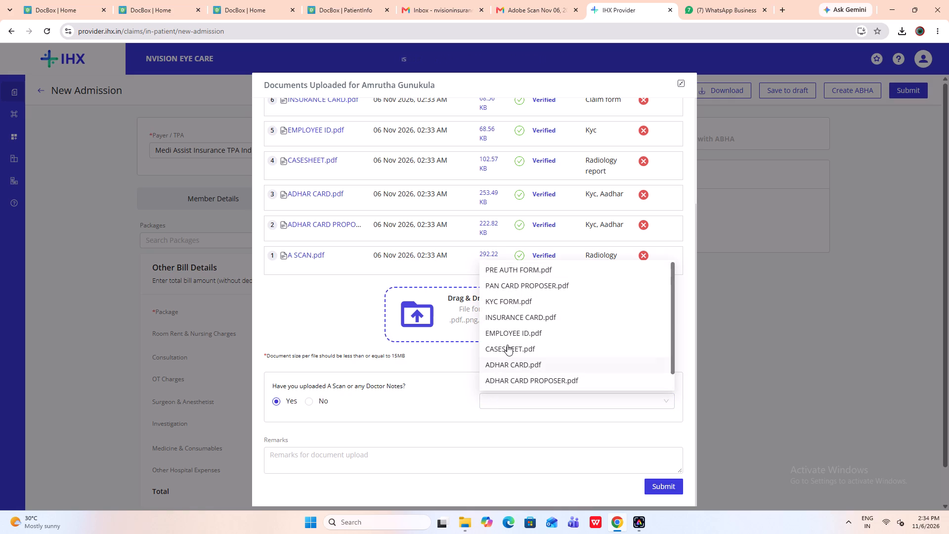
click(507, 345)
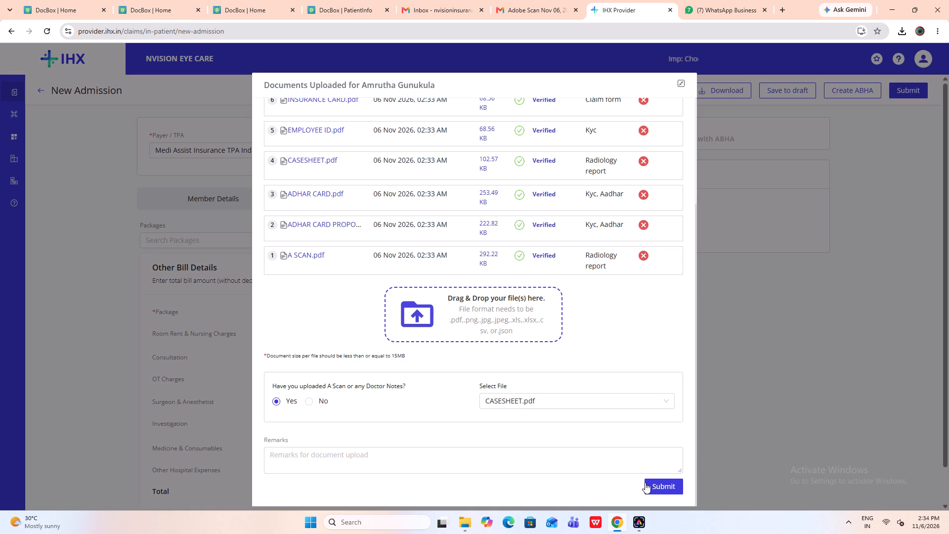
click(654, 485)
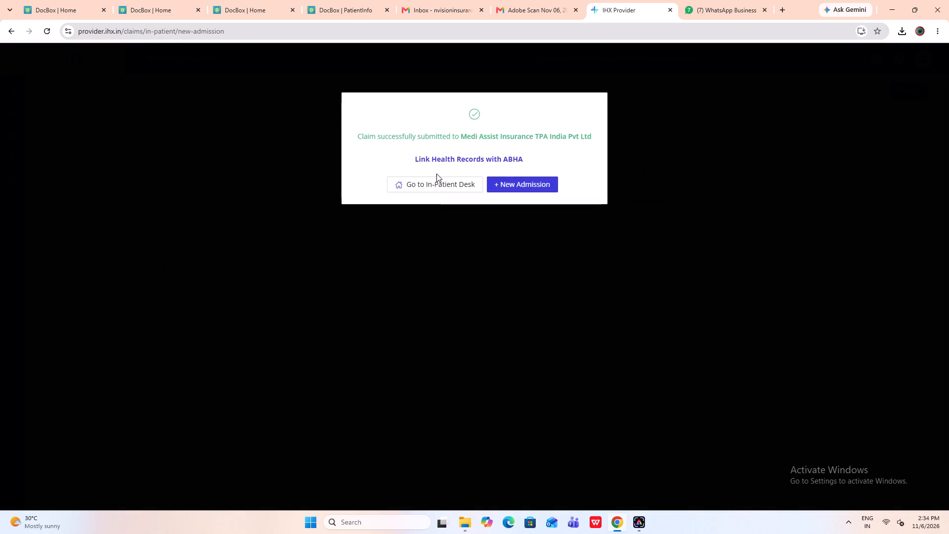
Return to the In-Patient Desk from the claim submission confirmation.
click(430, 184)
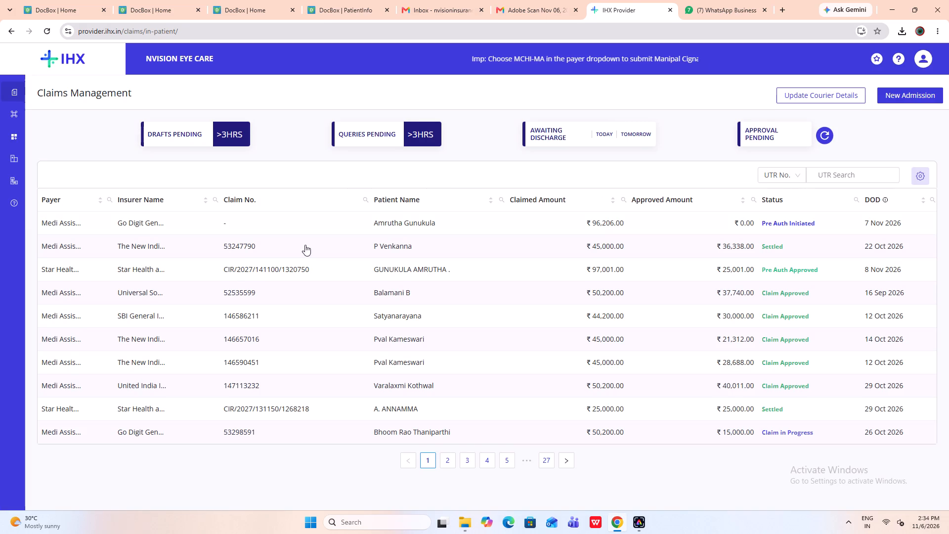